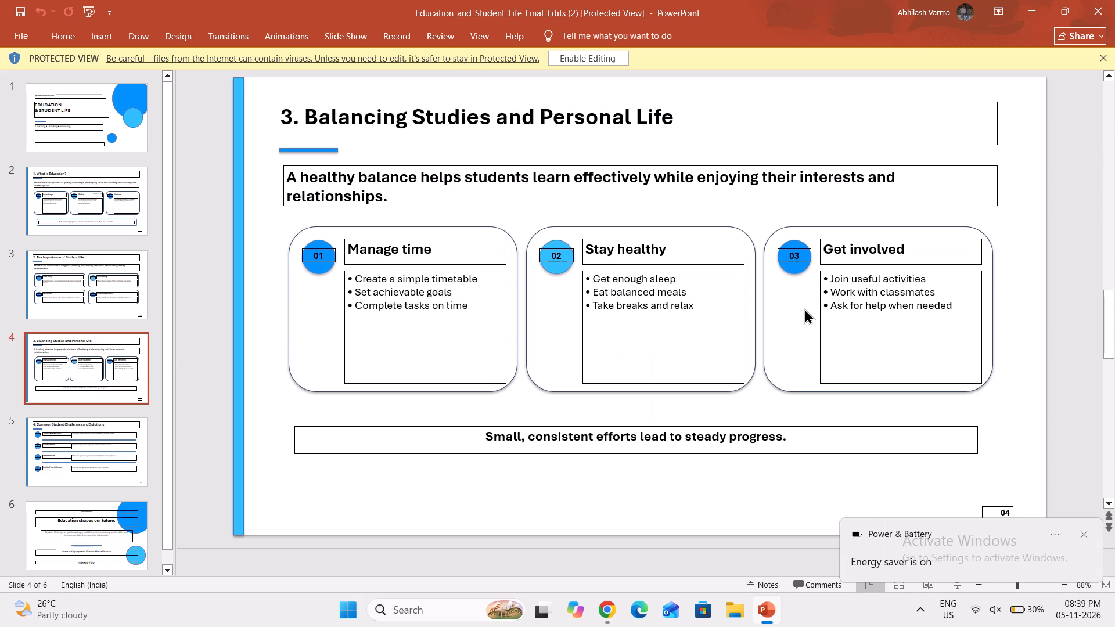
Review the presentation's slides from the balancing studies slide through the conclusion and back to the title slide.
scroll(804, 308, "down", 3)
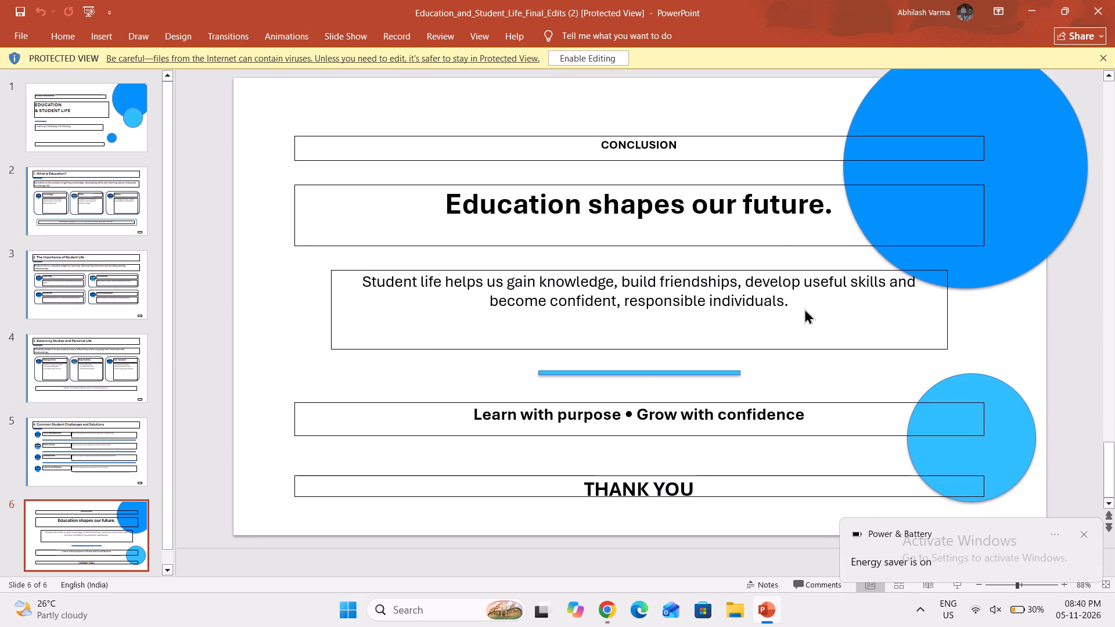
scroll(804, 308, "down", 1)
scroll(804, 308, "up", 3)
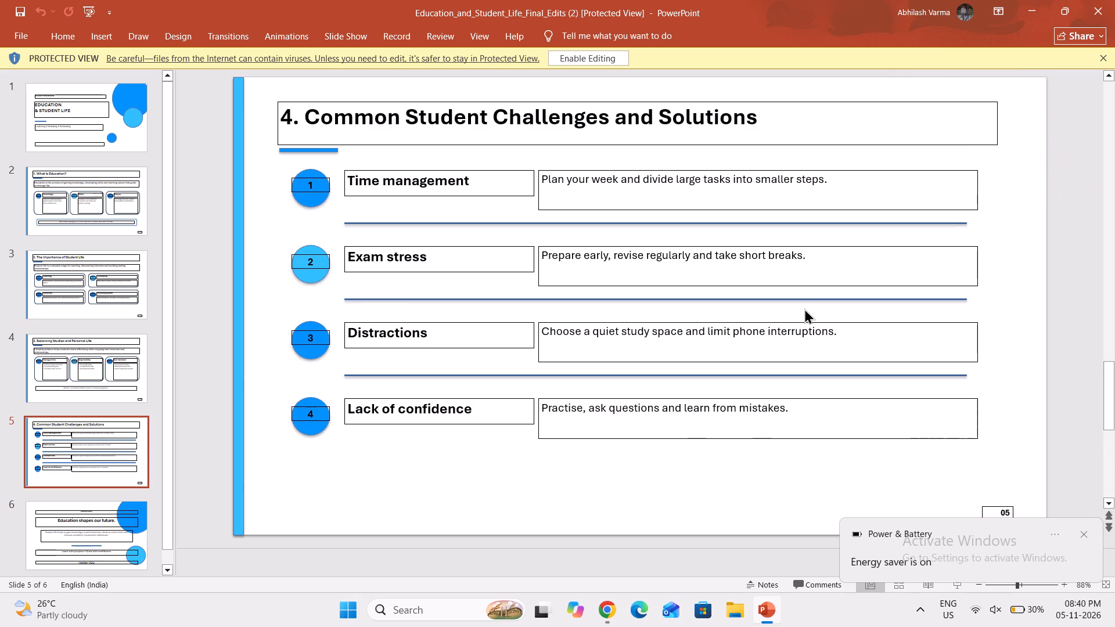
scroll(804, 308, "up", 3)
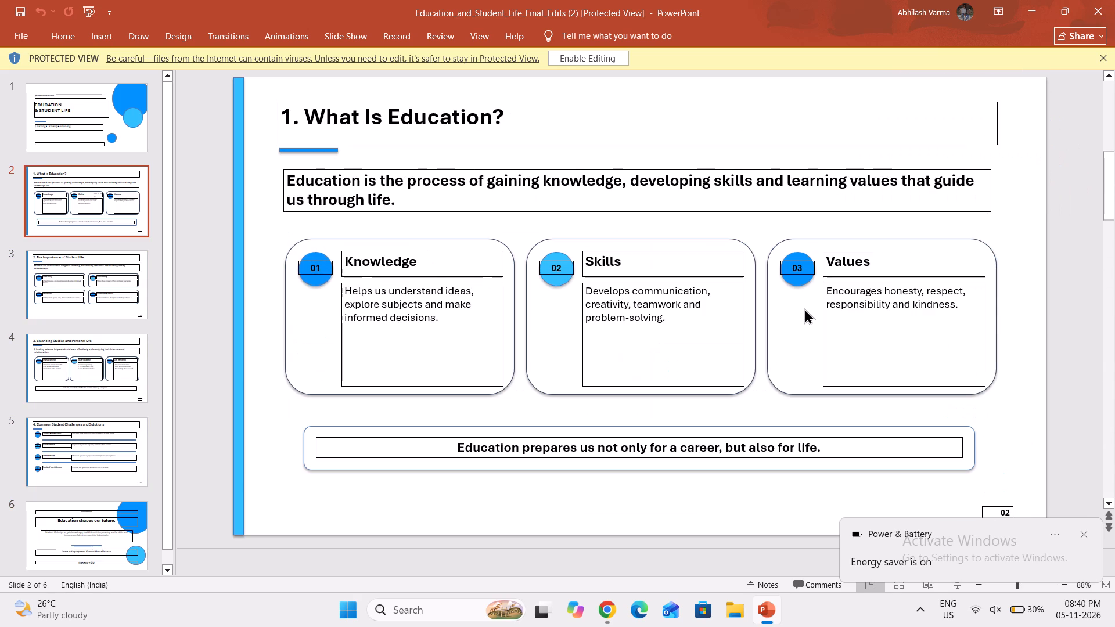
scroll(804, 308, "up", 1)
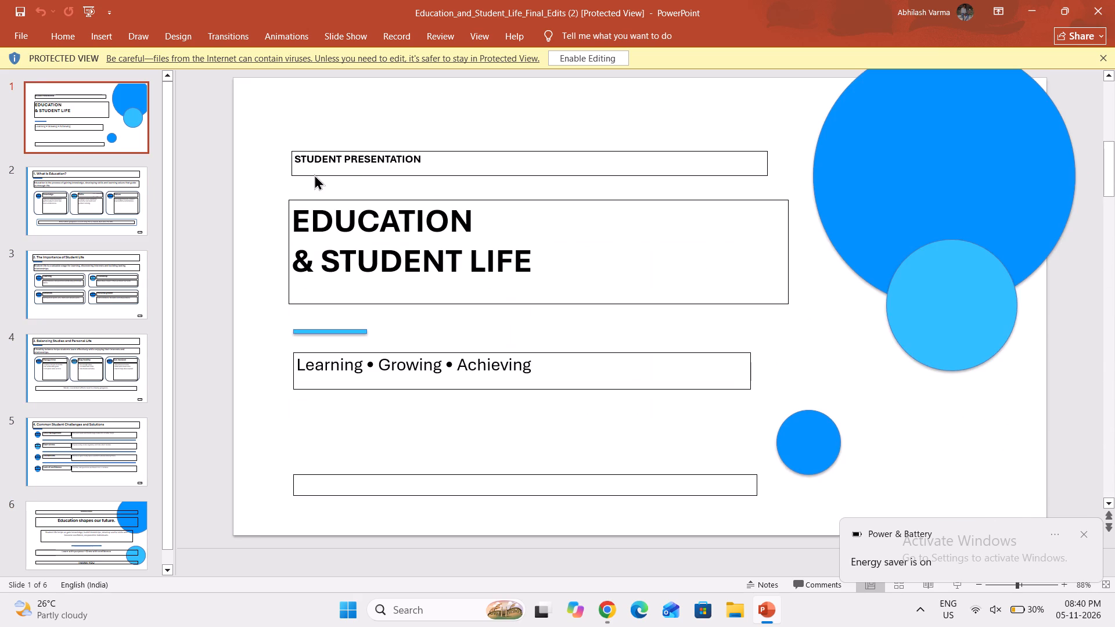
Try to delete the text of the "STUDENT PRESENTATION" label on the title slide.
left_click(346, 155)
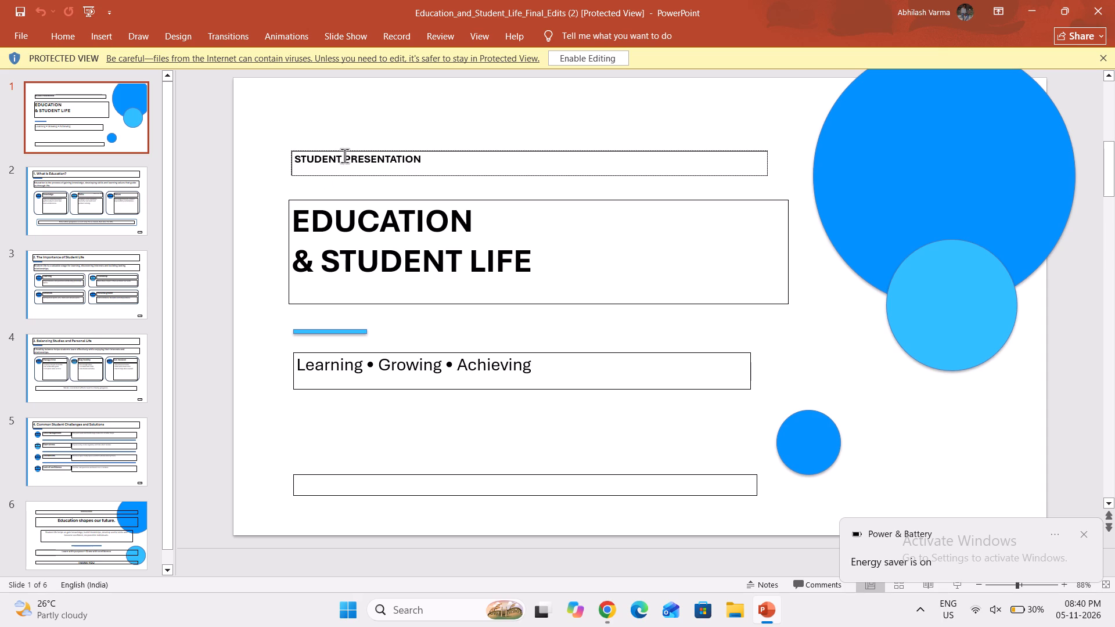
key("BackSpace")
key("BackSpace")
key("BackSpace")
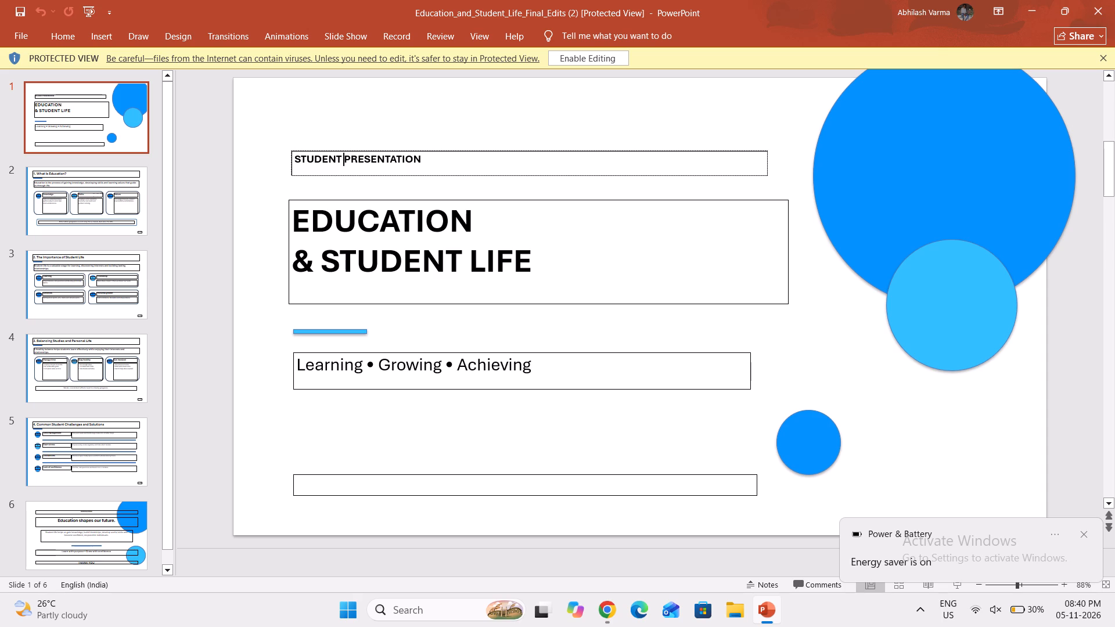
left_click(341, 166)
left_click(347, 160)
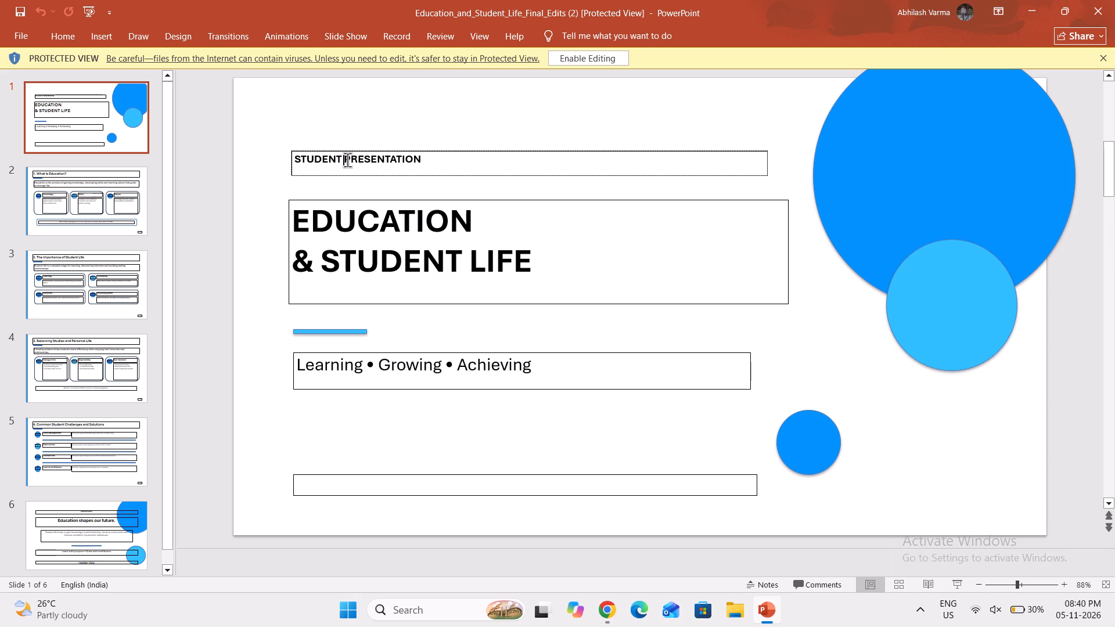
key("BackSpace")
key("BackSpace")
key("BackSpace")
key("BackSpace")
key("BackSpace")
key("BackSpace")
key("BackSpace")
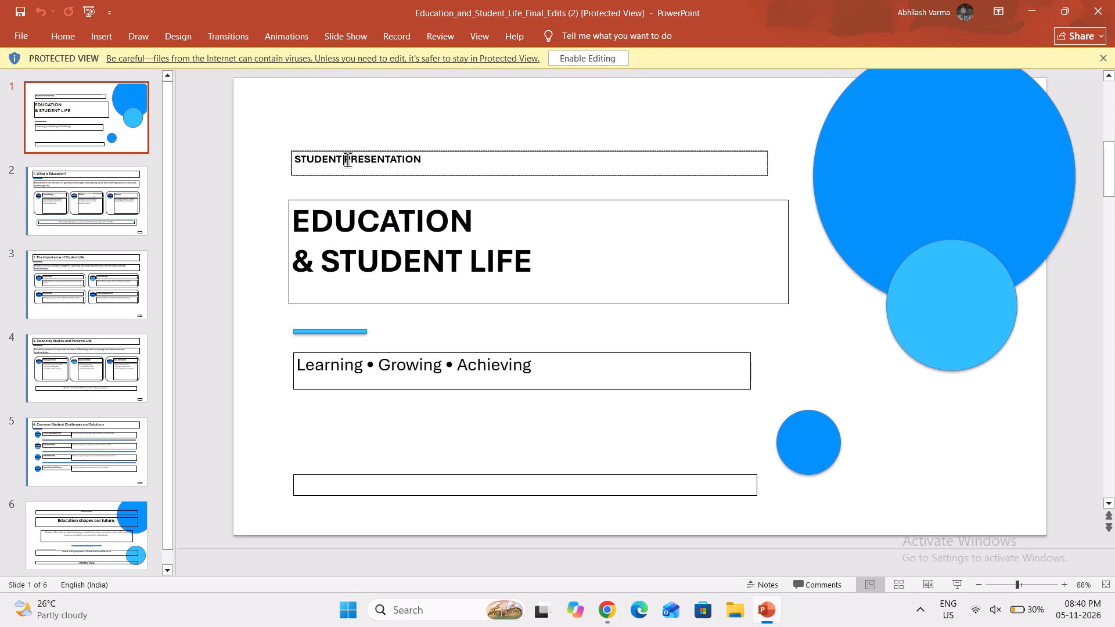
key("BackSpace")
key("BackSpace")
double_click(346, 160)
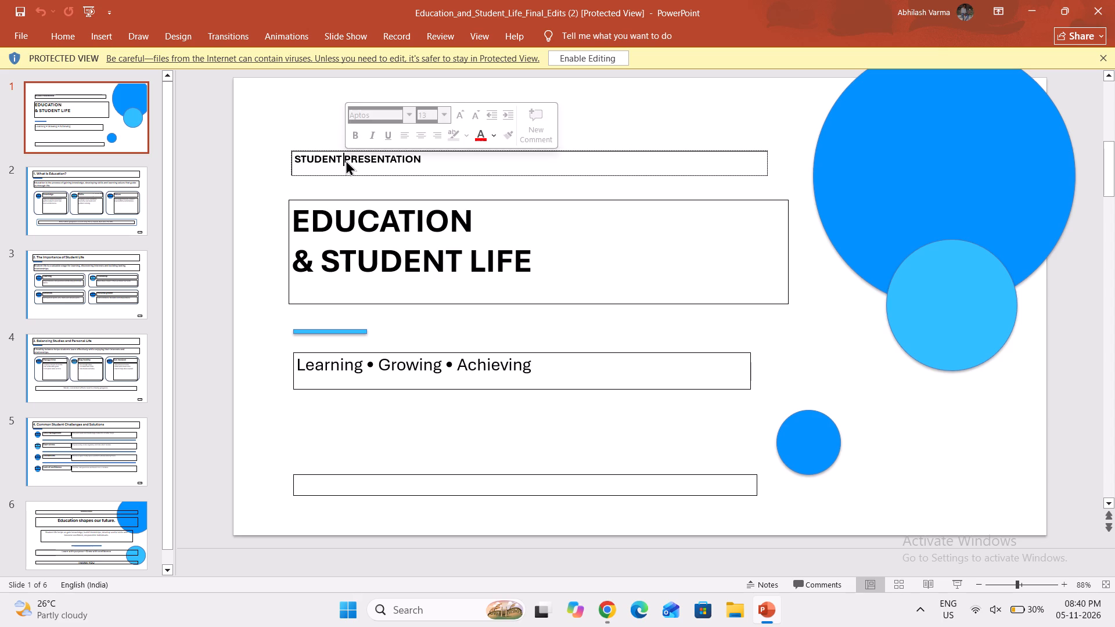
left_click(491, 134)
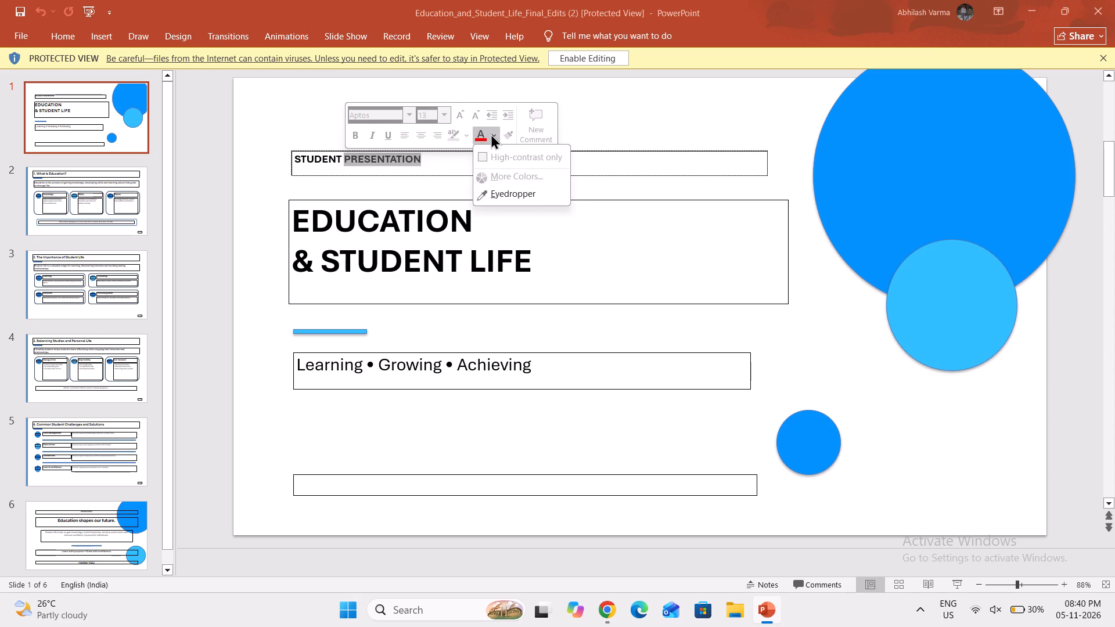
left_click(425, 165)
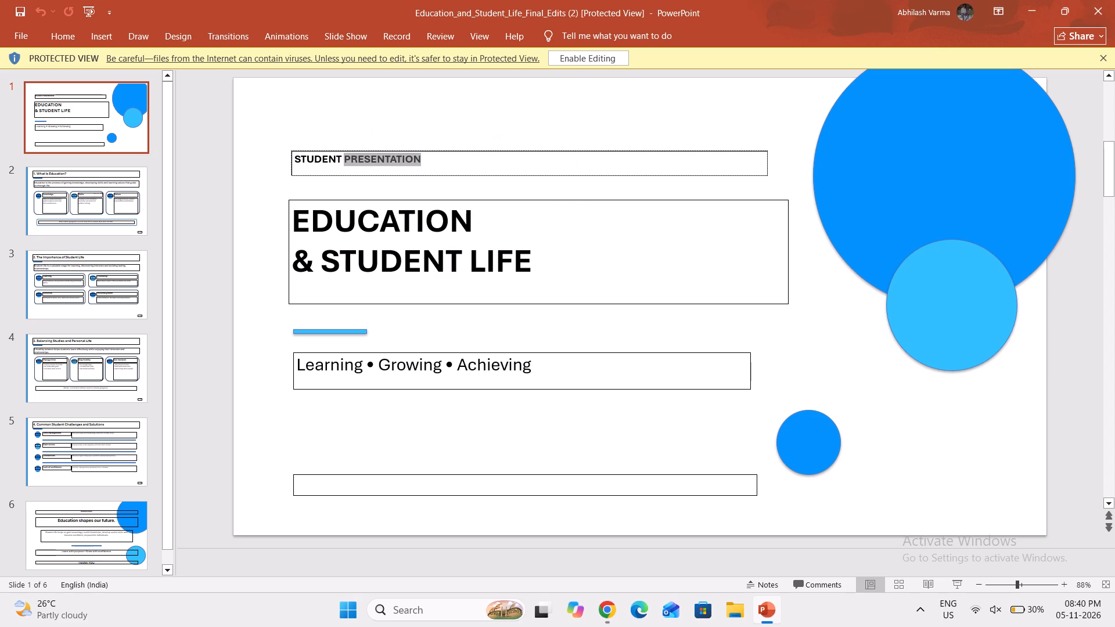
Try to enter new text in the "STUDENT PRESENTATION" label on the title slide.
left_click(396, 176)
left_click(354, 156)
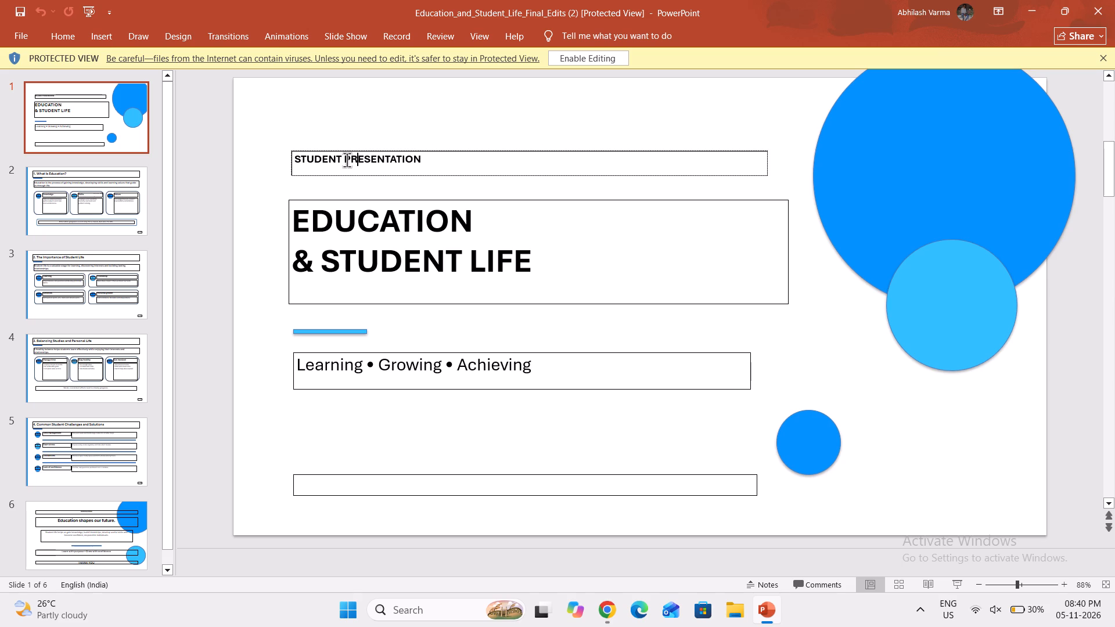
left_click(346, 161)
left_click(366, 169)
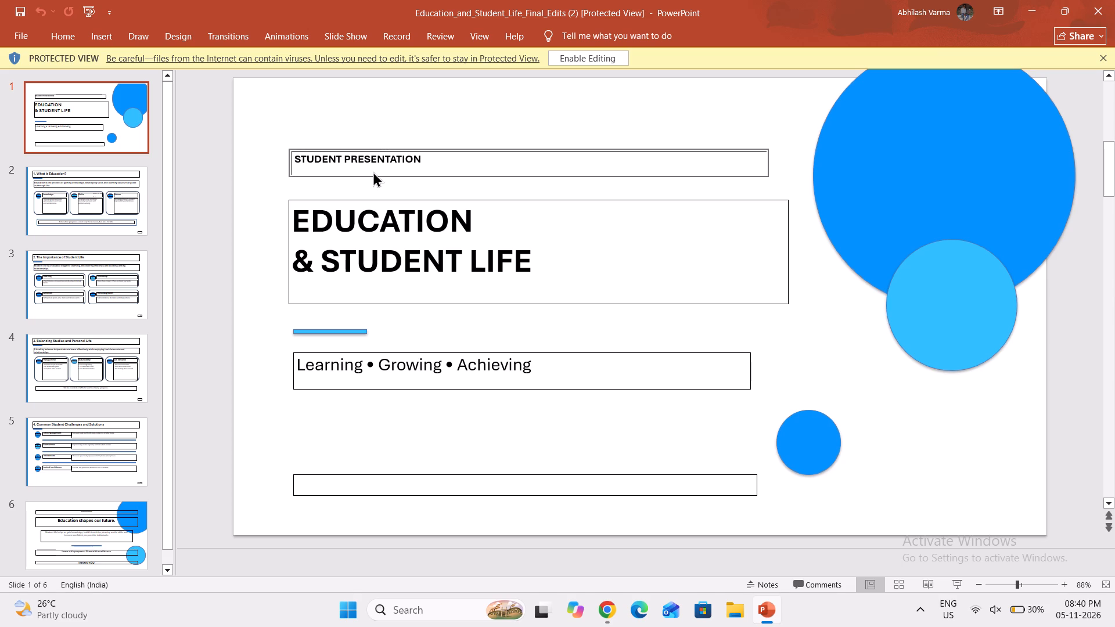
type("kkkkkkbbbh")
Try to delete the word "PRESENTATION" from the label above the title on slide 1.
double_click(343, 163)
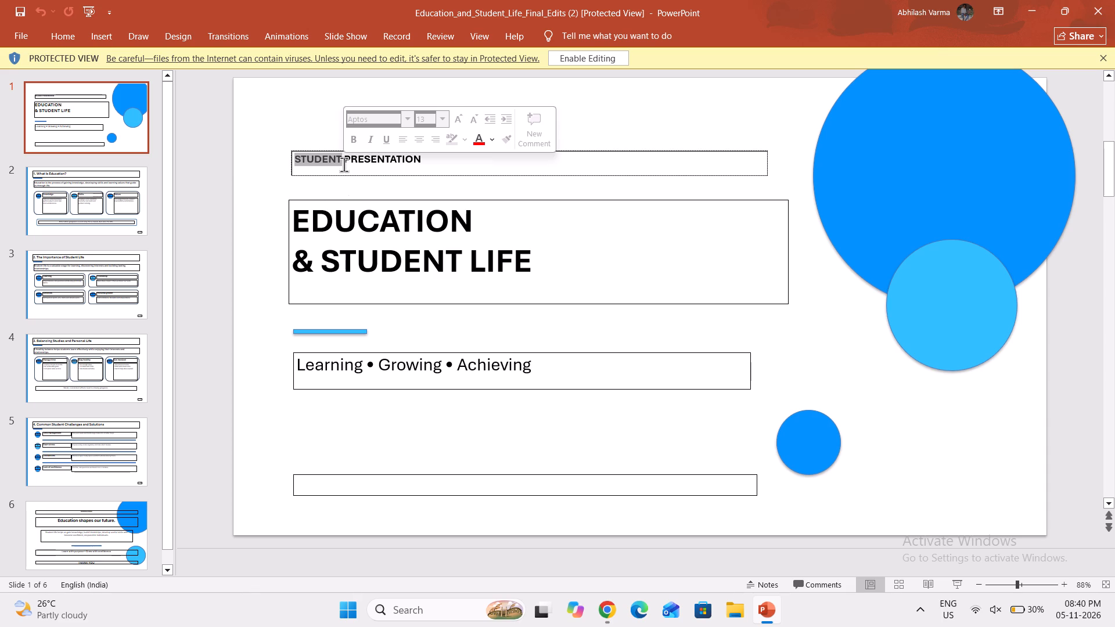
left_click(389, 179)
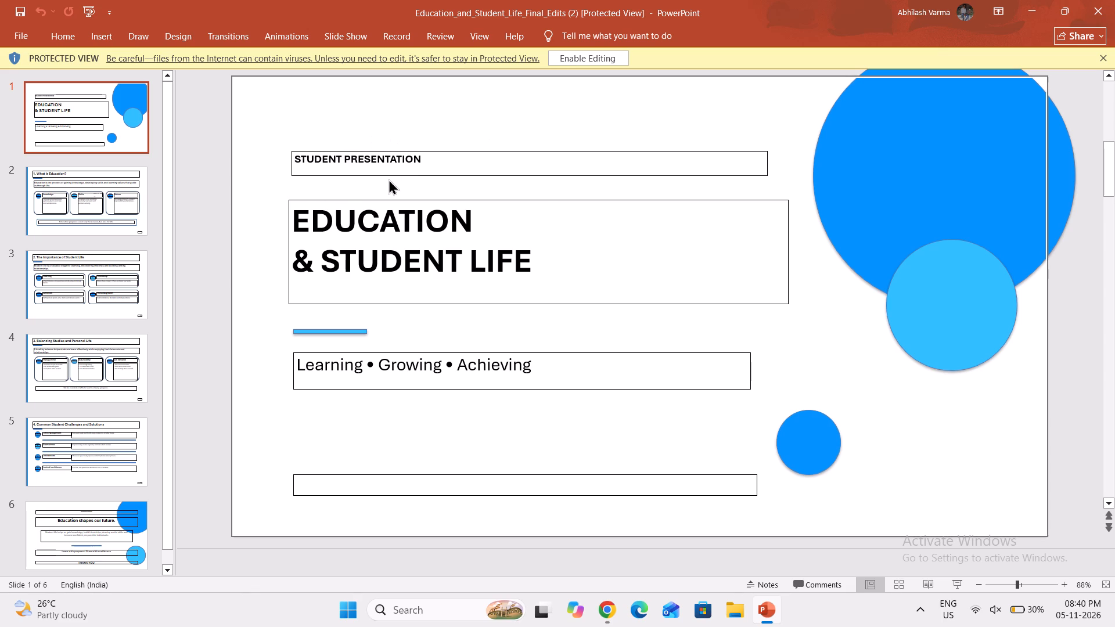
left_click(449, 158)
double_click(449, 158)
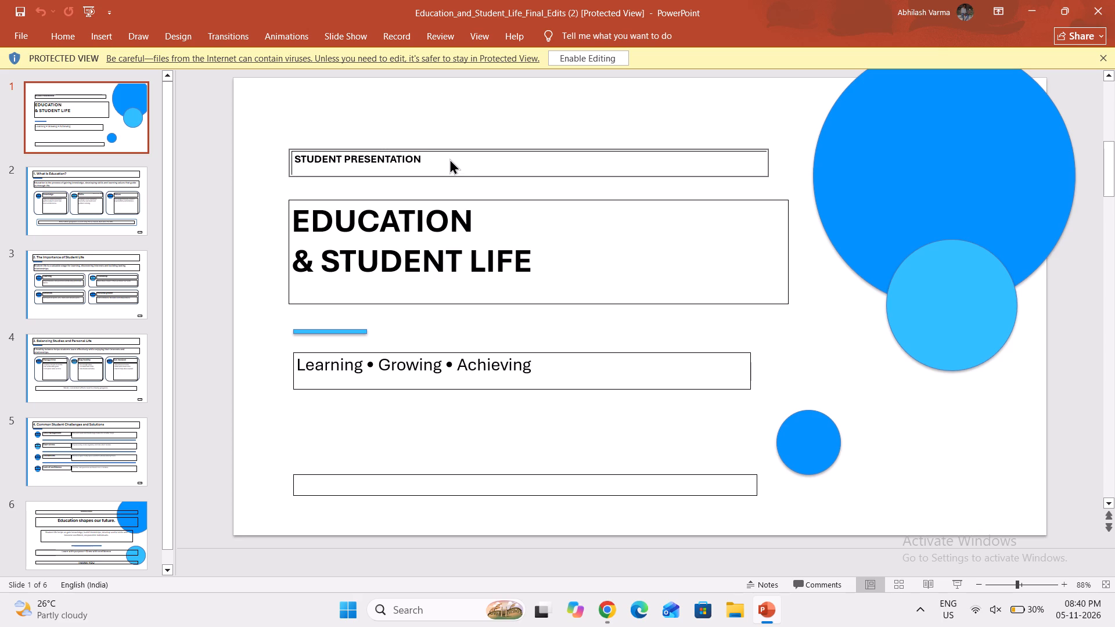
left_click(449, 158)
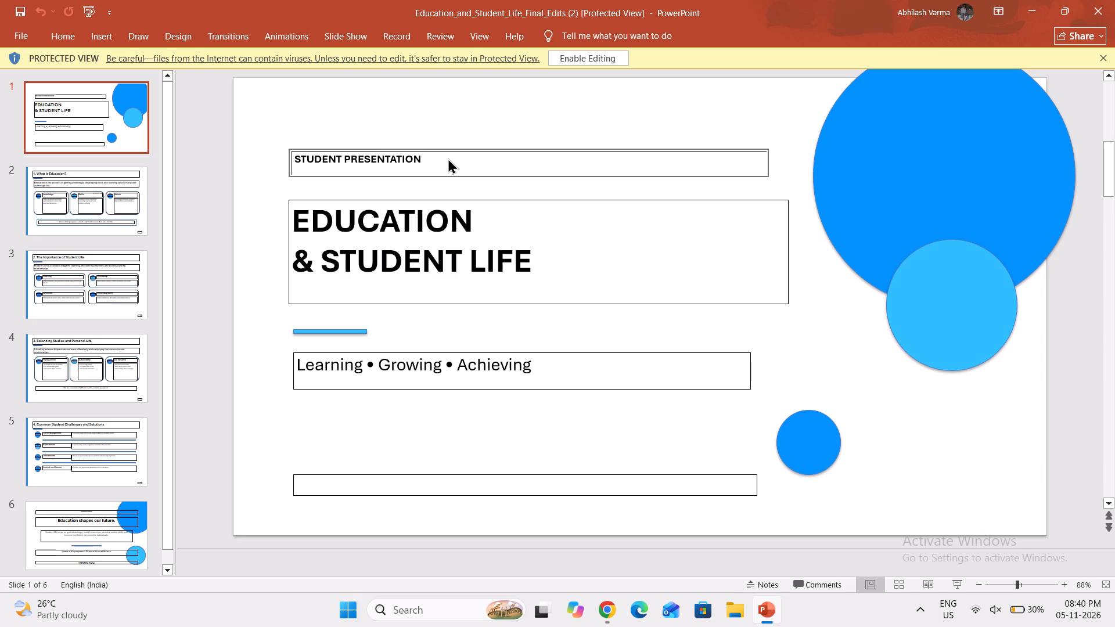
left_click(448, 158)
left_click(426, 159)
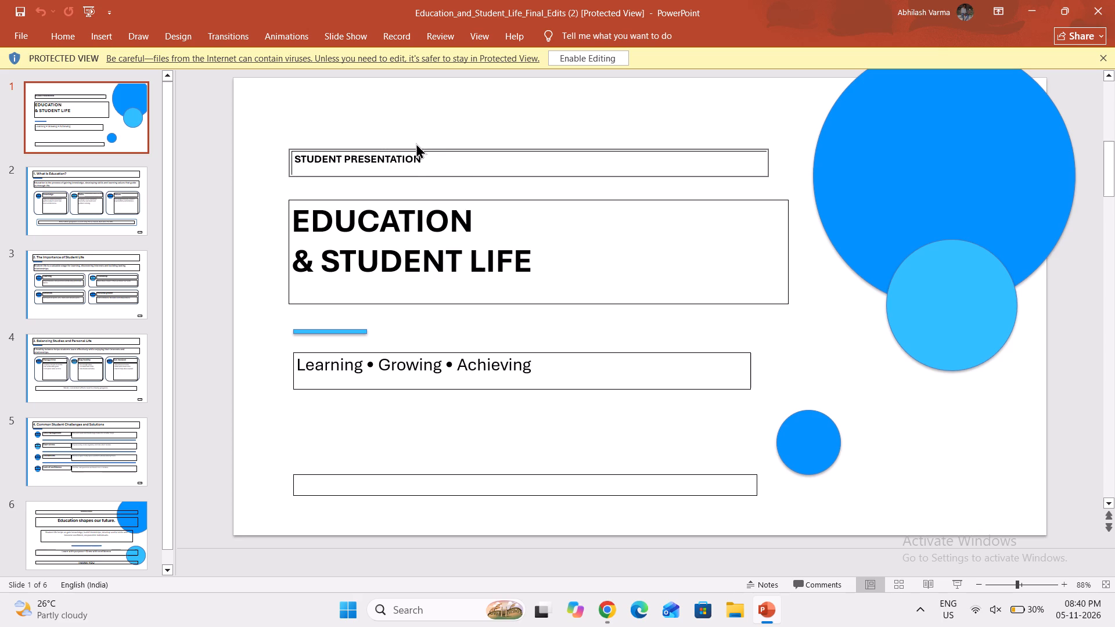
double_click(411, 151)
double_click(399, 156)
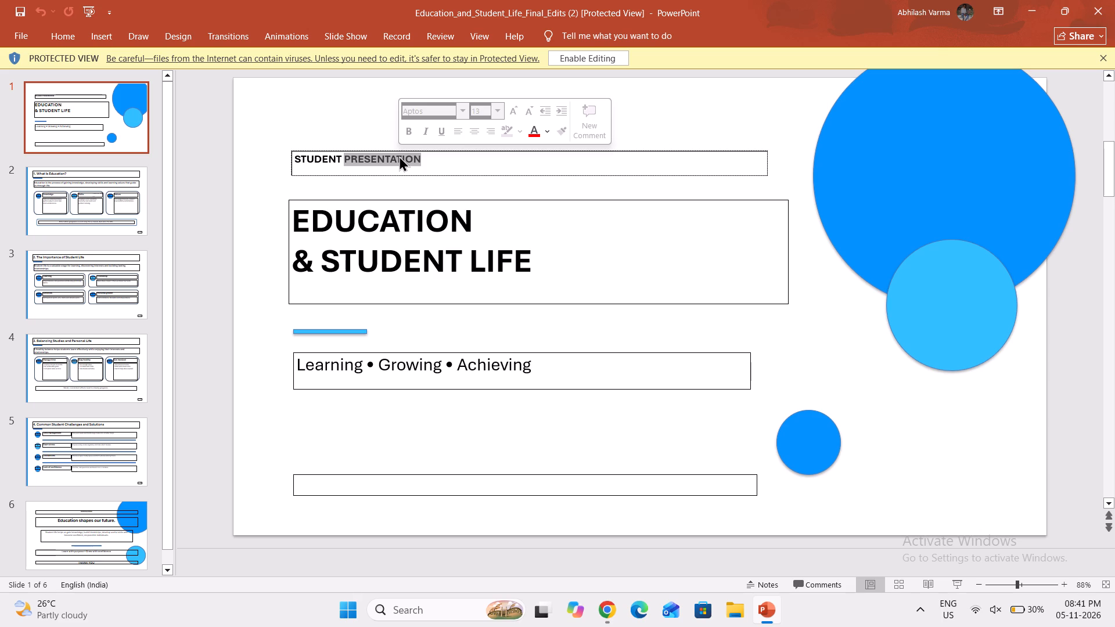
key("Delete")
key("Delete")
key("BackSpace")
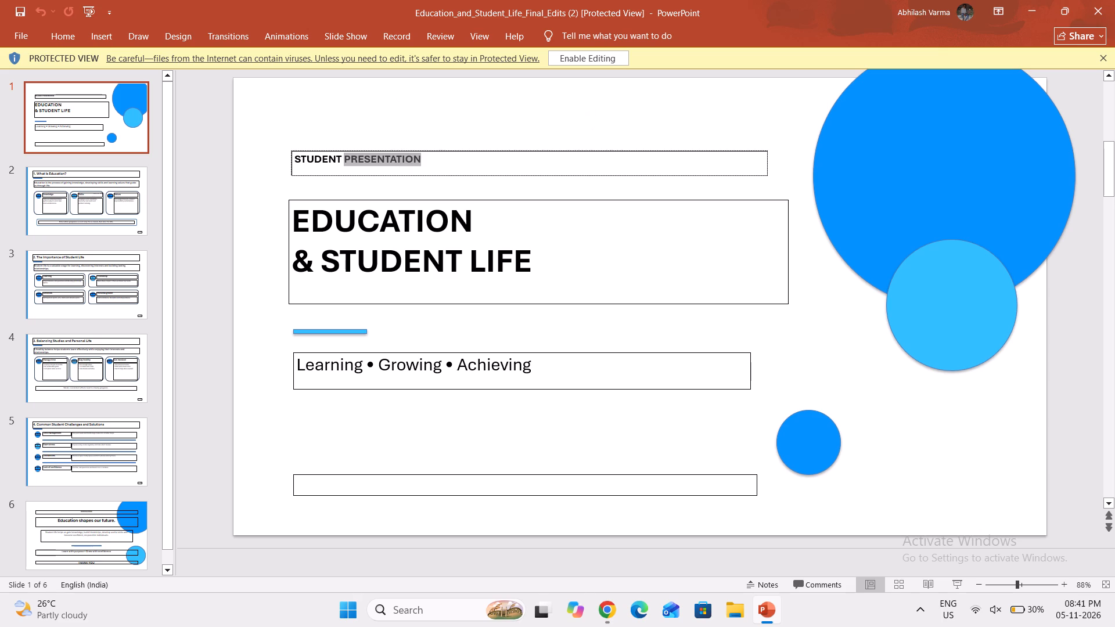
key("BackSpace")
Enable editing for the protected presentation.
left_click(596, 61)
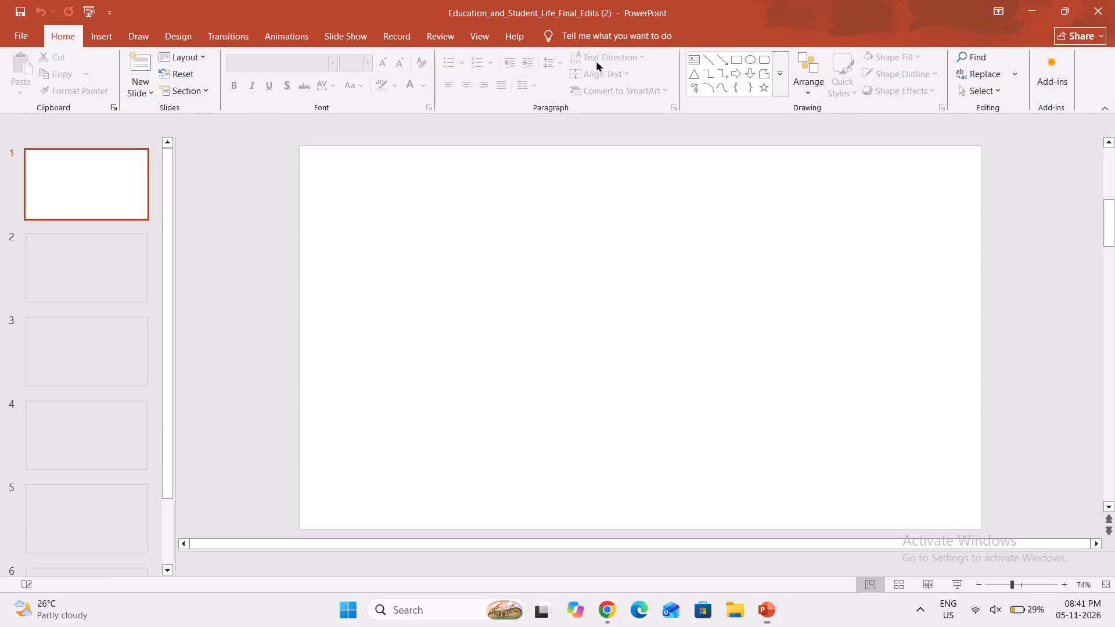
Replace the "STUDENT PRESENTATION" label above the title on slide 1 with "PRESANTATION".
left_click(460, 199)
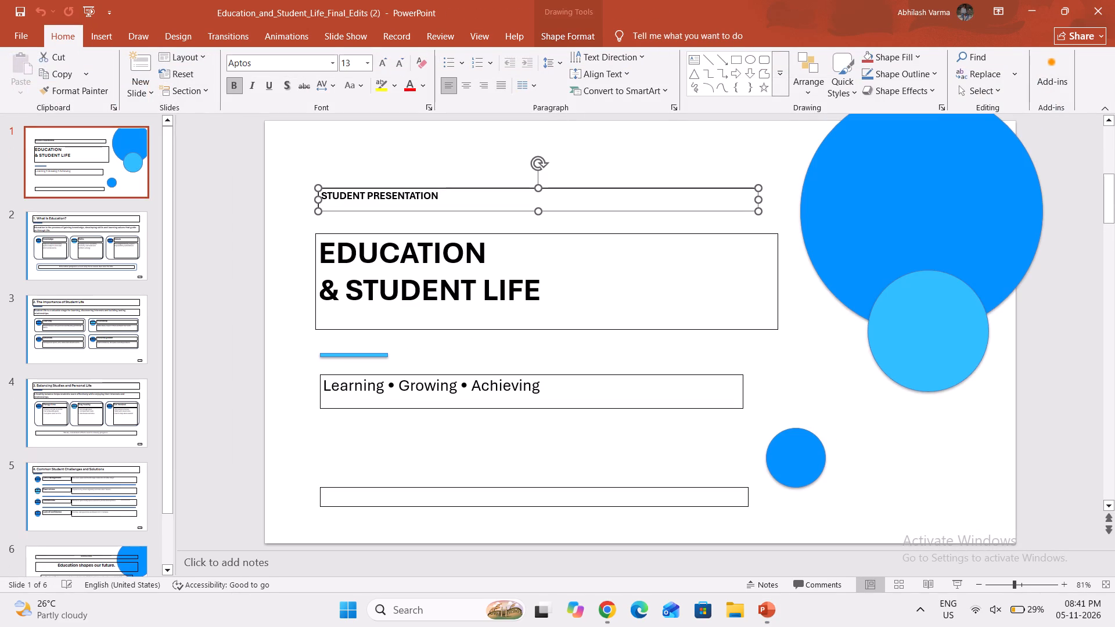
left_click(447, 199)
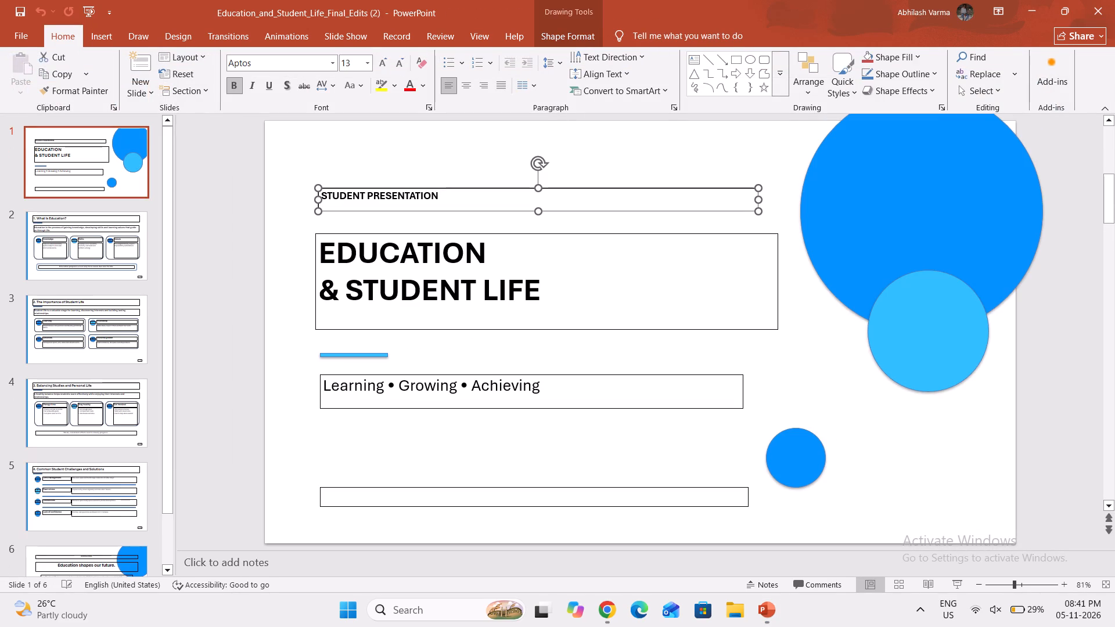
left_click(447, 193)
left_click(439, 194)
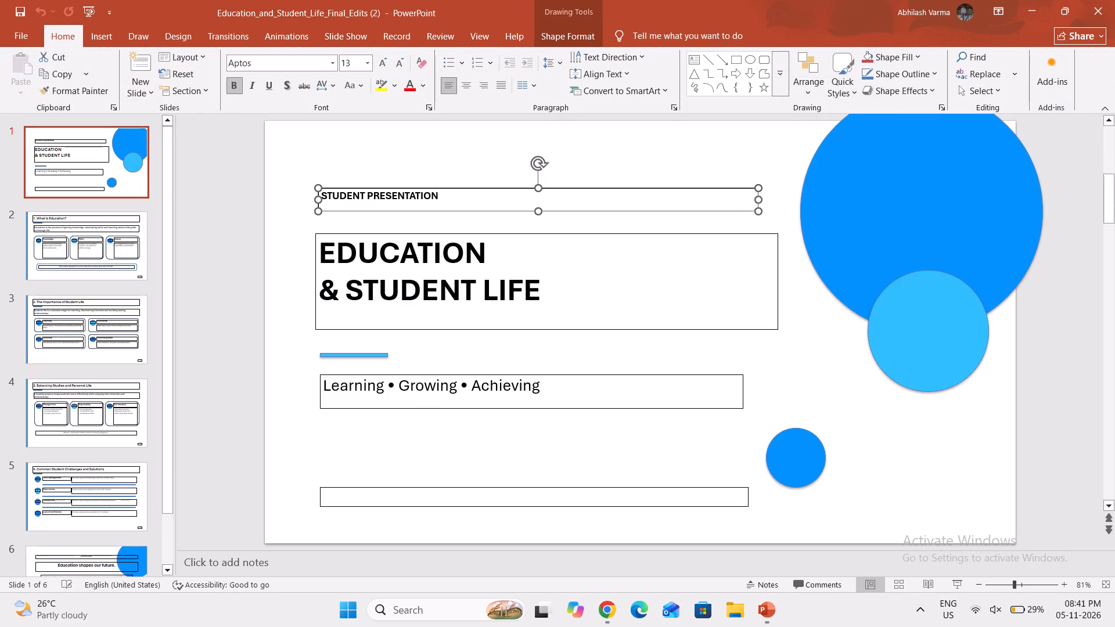
left_click(437, 196)
key("BackSpace")
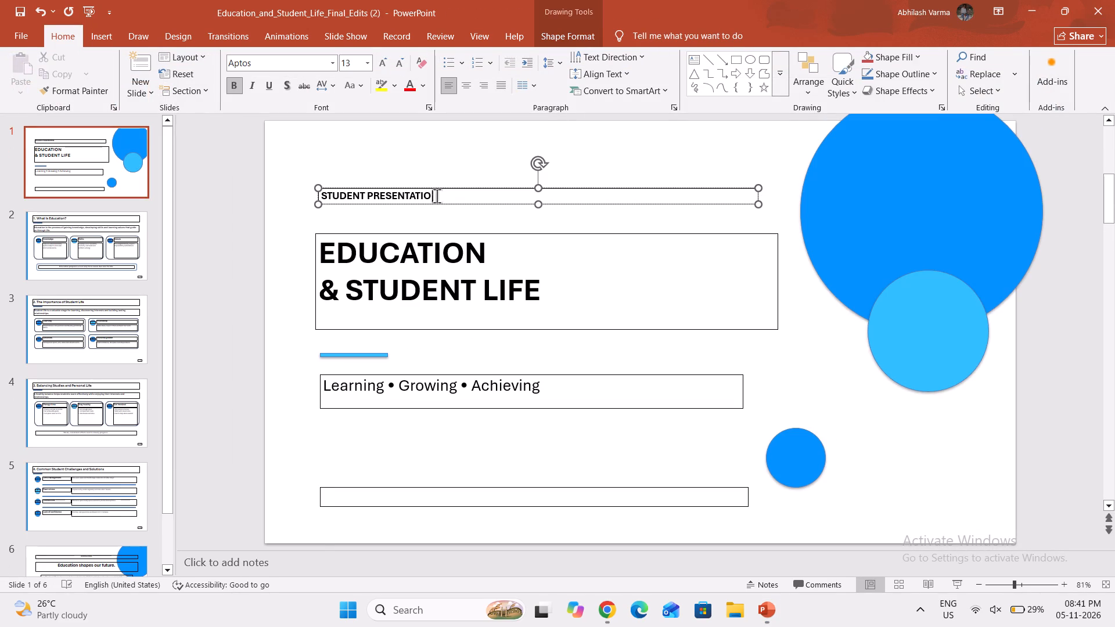
key("BackSpace")
key("BackSpace")
key("BackSpace")
key("BackSpace")
key("BackSpace")
key("BackSpace")
key("BackSpace")
key("BackSpace")
key("BackSpace")
key("BackSpace")
key("BackSpace")
key("BackSpace")
key("BackSpace")
key("BackSpace")
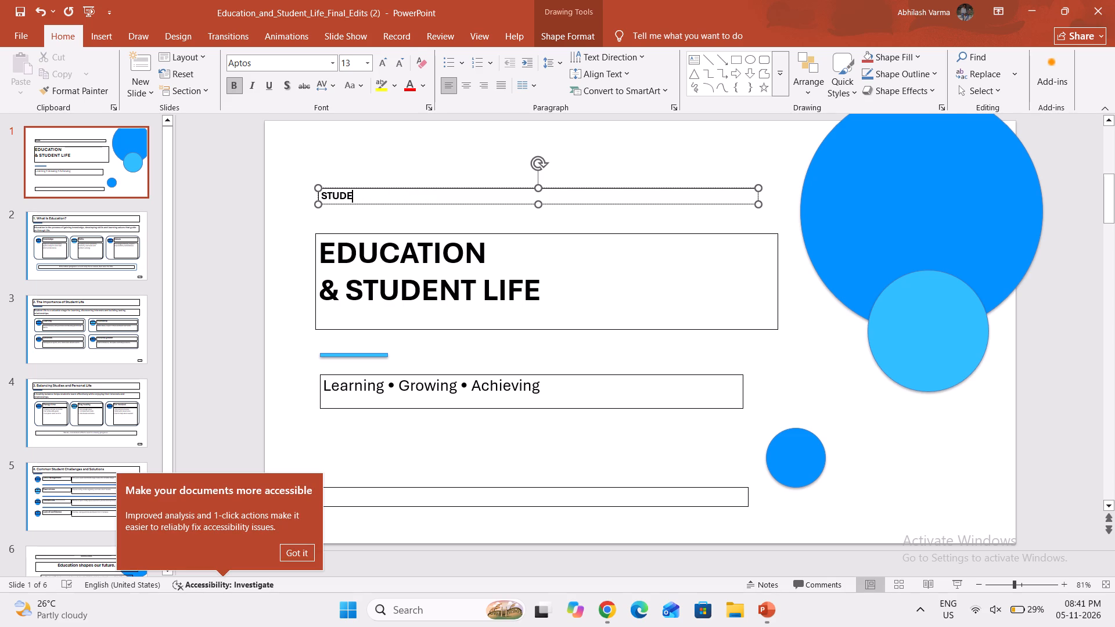
key("BackSpace")
key("BackSpace")
key("BackSpace")
key("BackSpace")
key("BackSpace")
type("PRES")
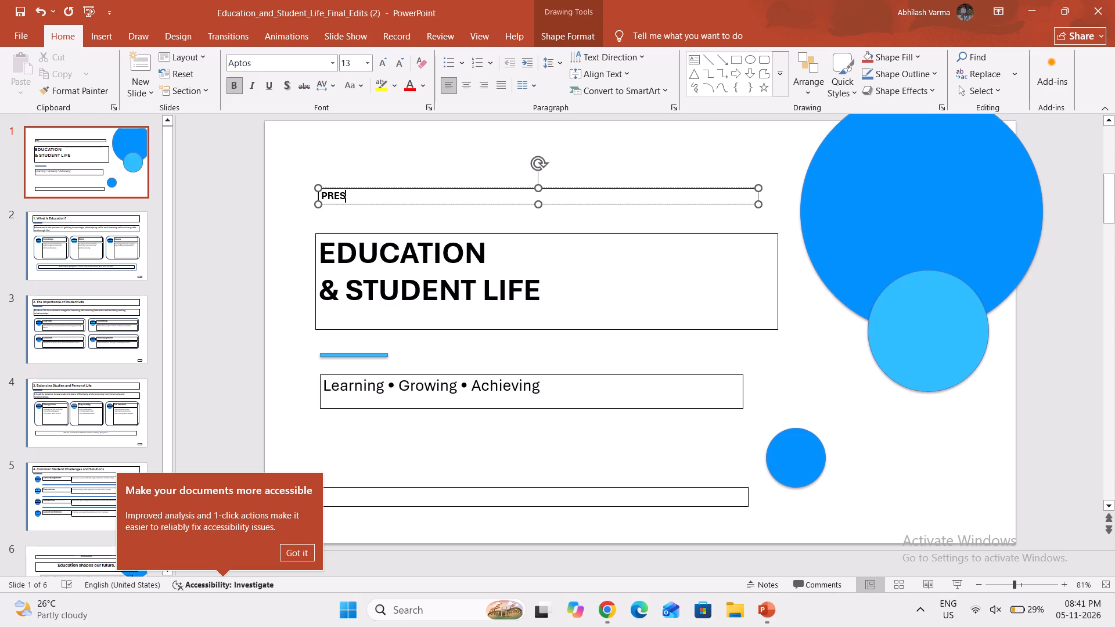
type("ANTATION")
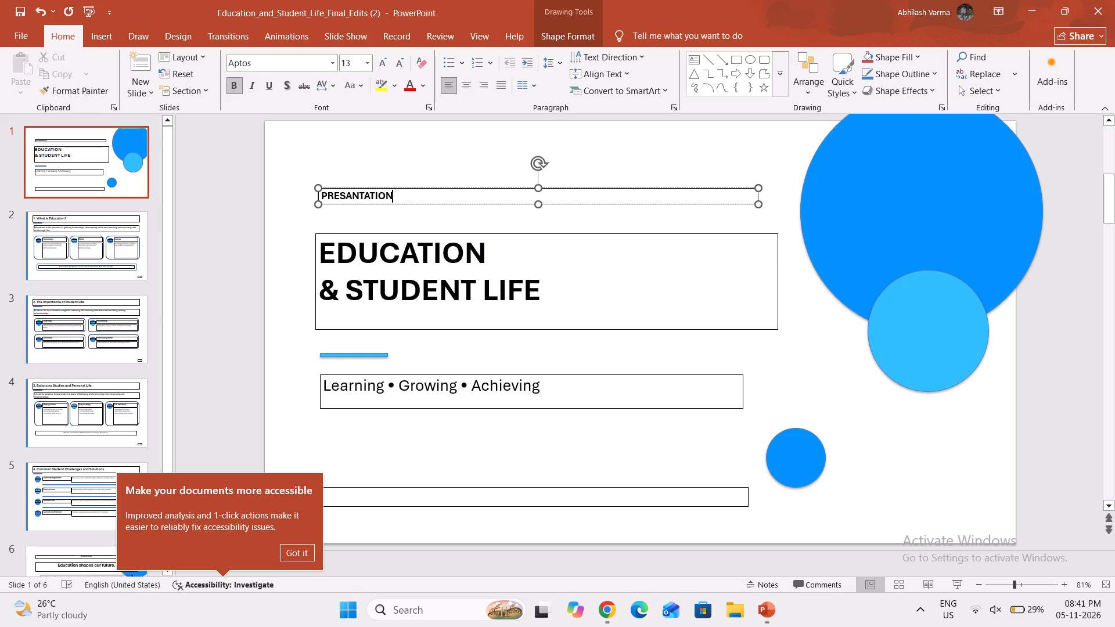
left_click(432, 211)
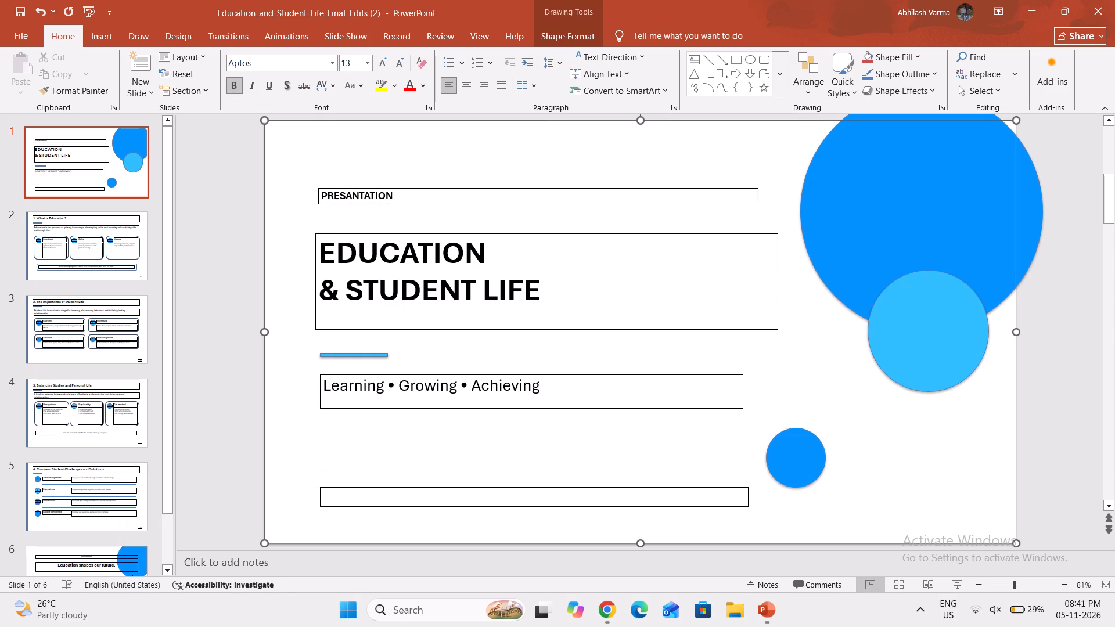
Move the "PRESANTATION" label on slide 1 up and to the right so its box overlaps the large blue circle.
left_click(393, 199)
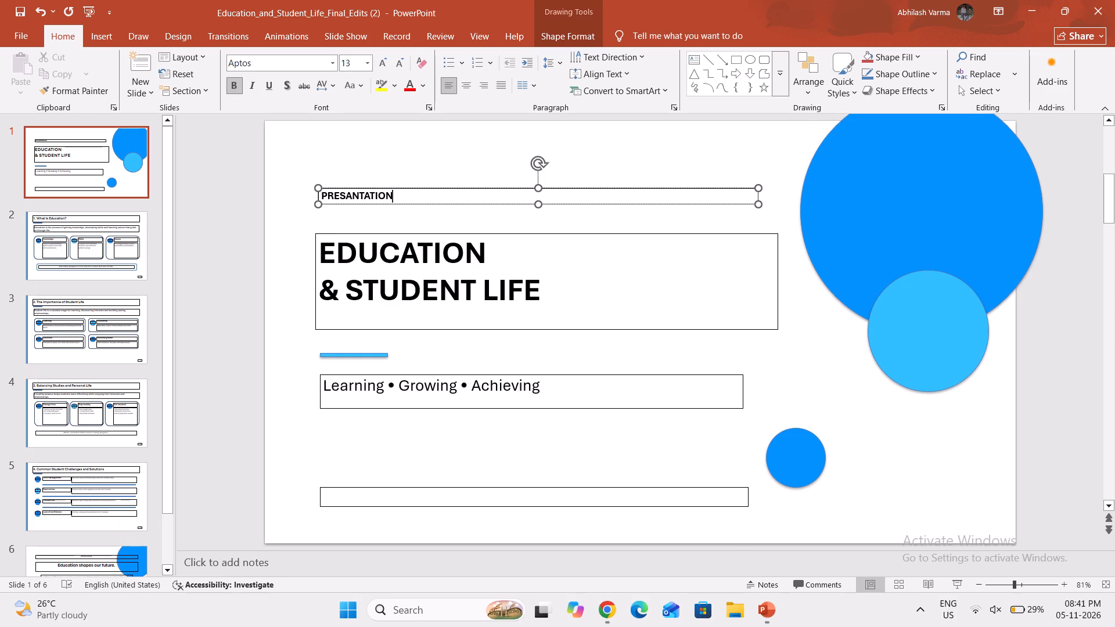
left_click(546, 171)
left_click(515, 194)
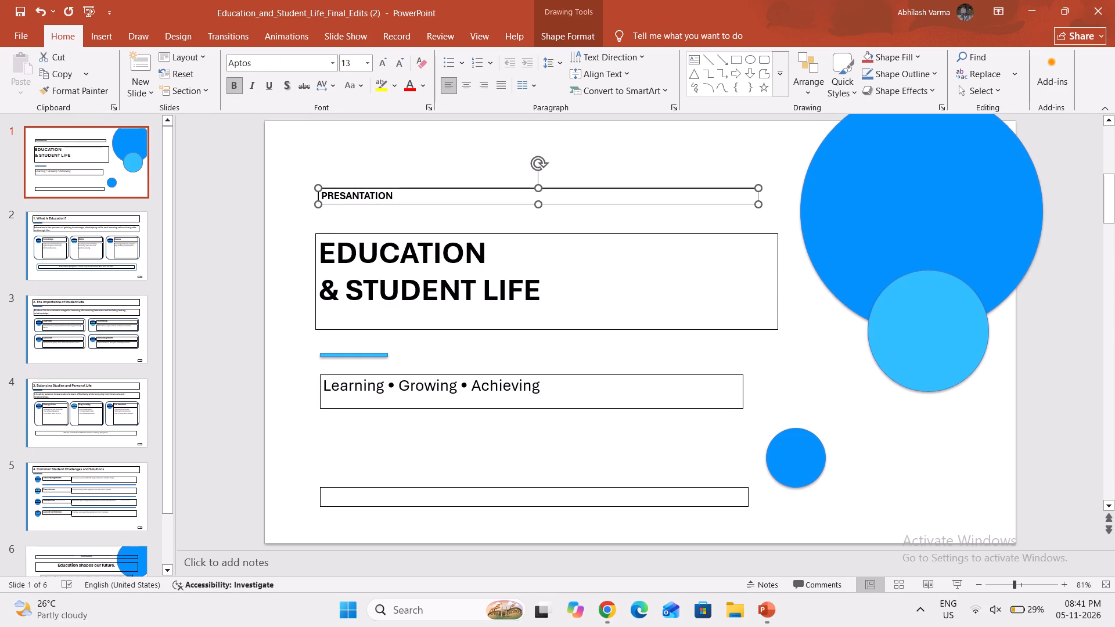
left_click_drag(516, 187, 644, 170)
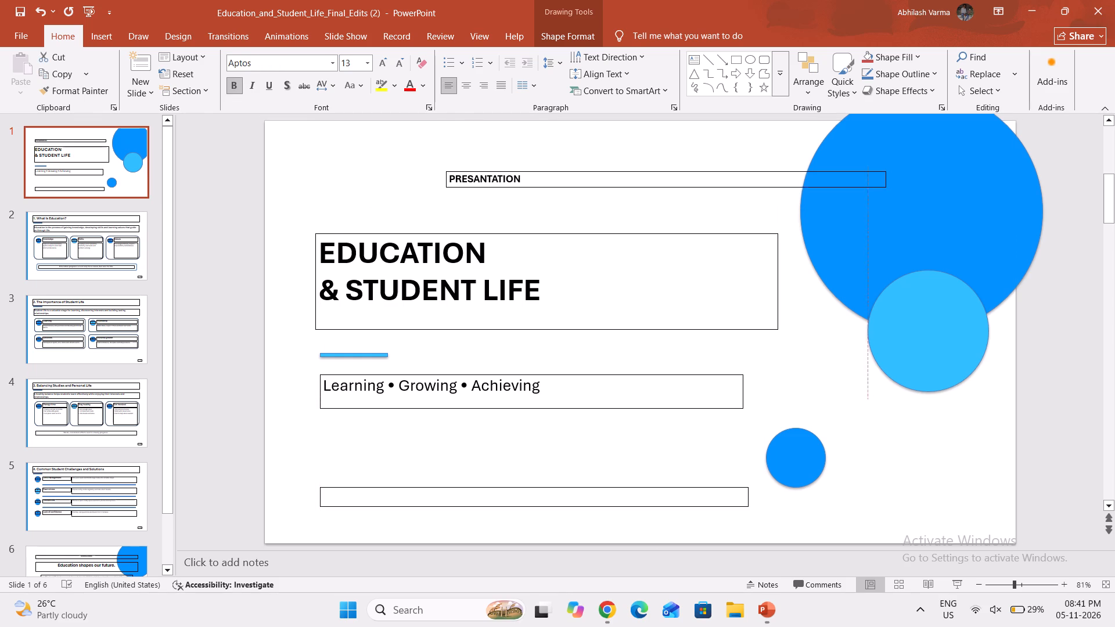
left_click_drag(644, 170, 692, 172)
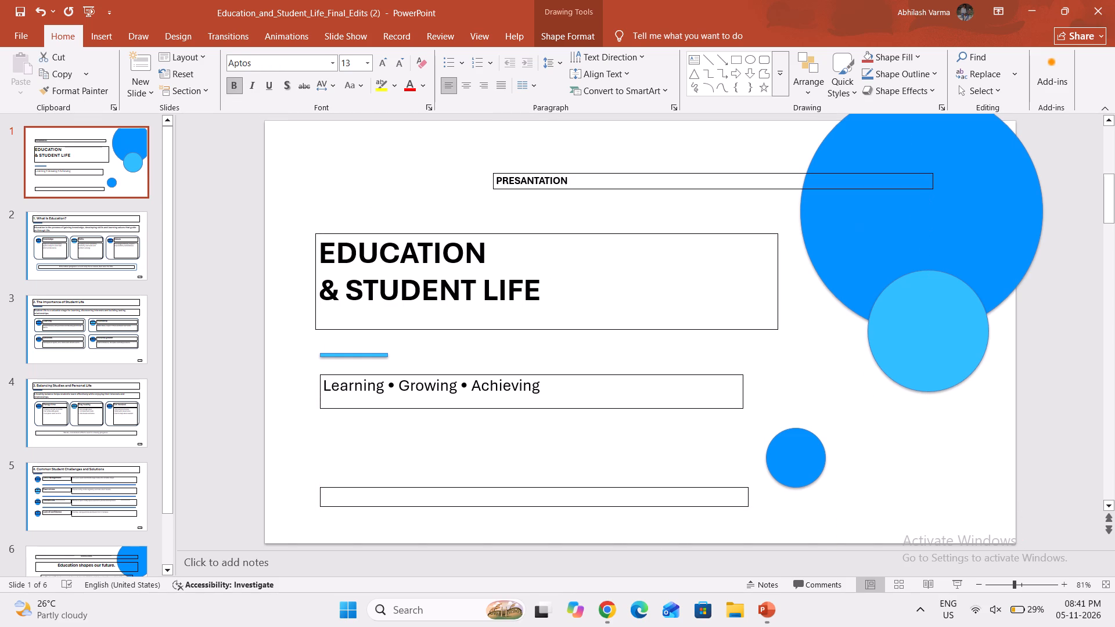
left_click_drag(692, 172, 692, 170)
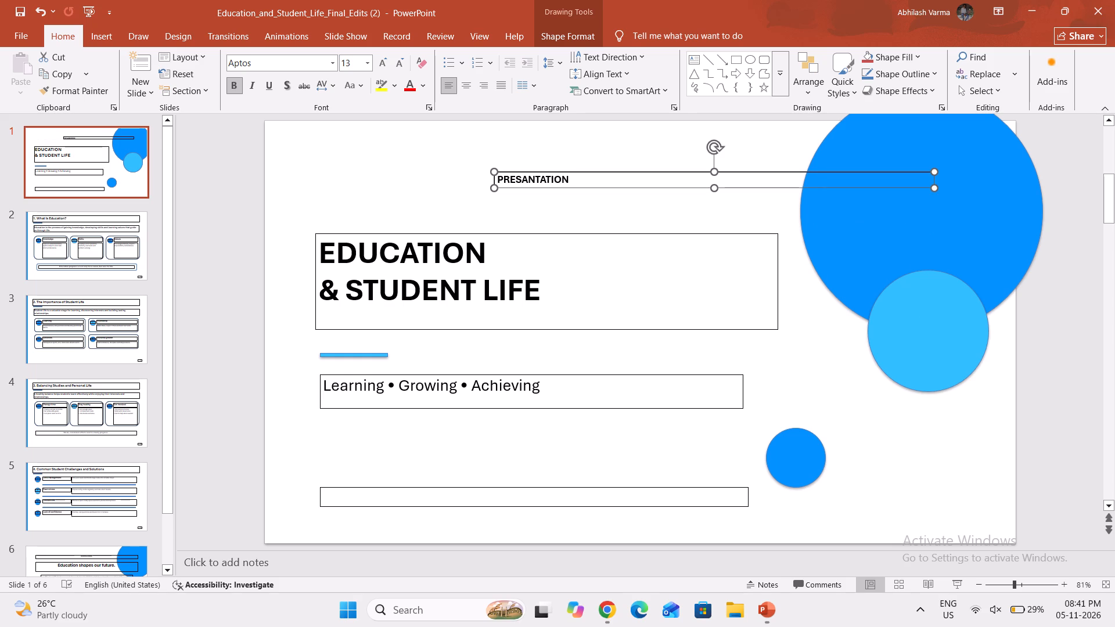
left_click(682, 193)
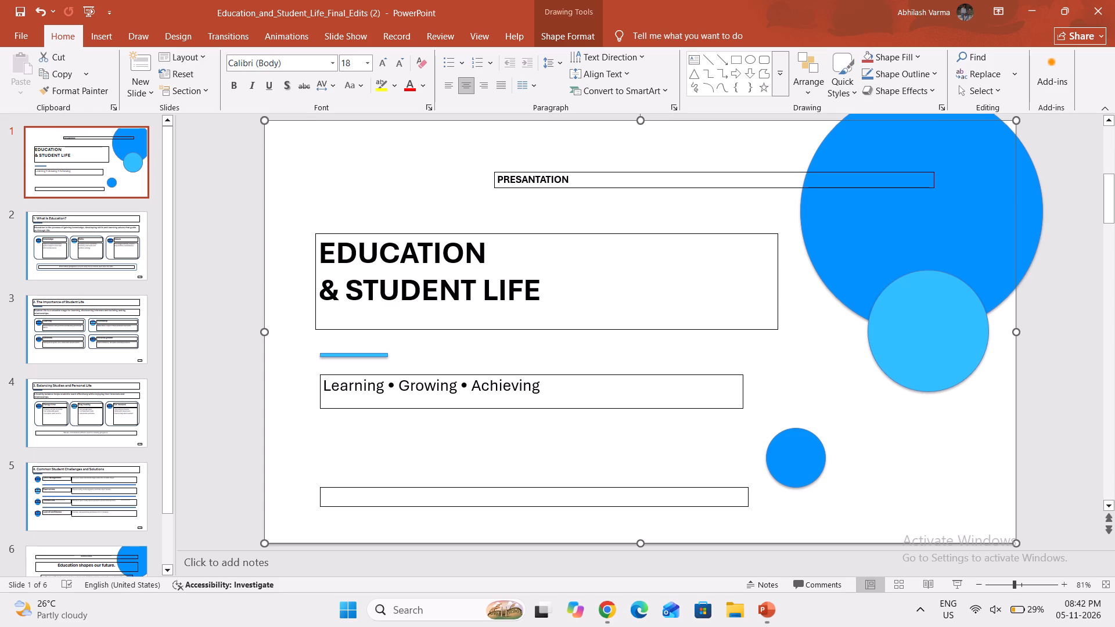
left_click(931, 185)
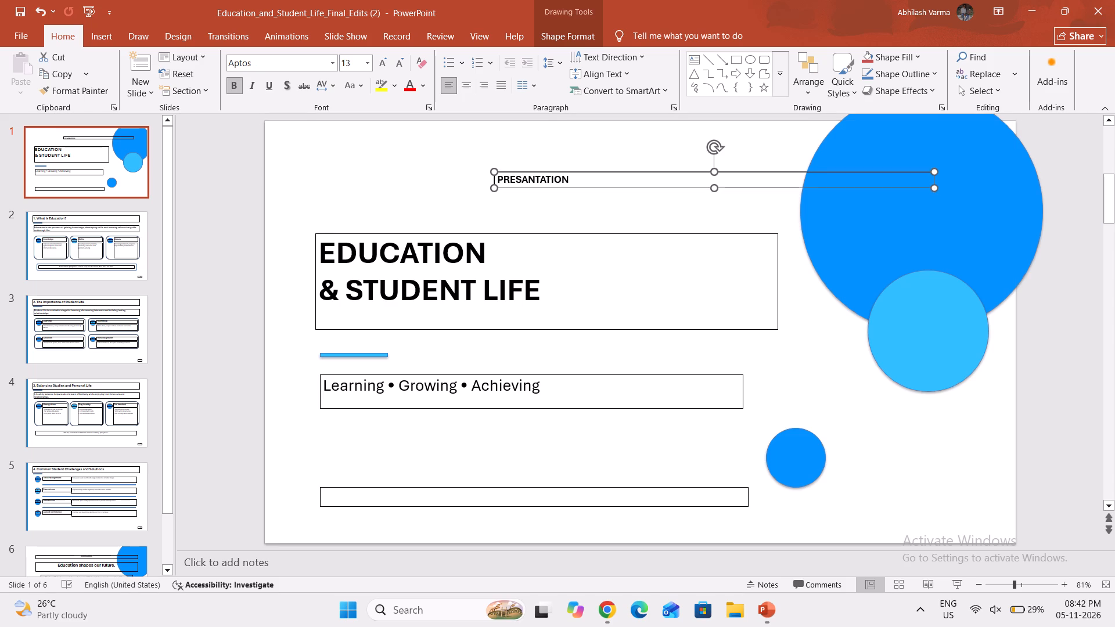
left_click_drag(936, 182, 938, 176)
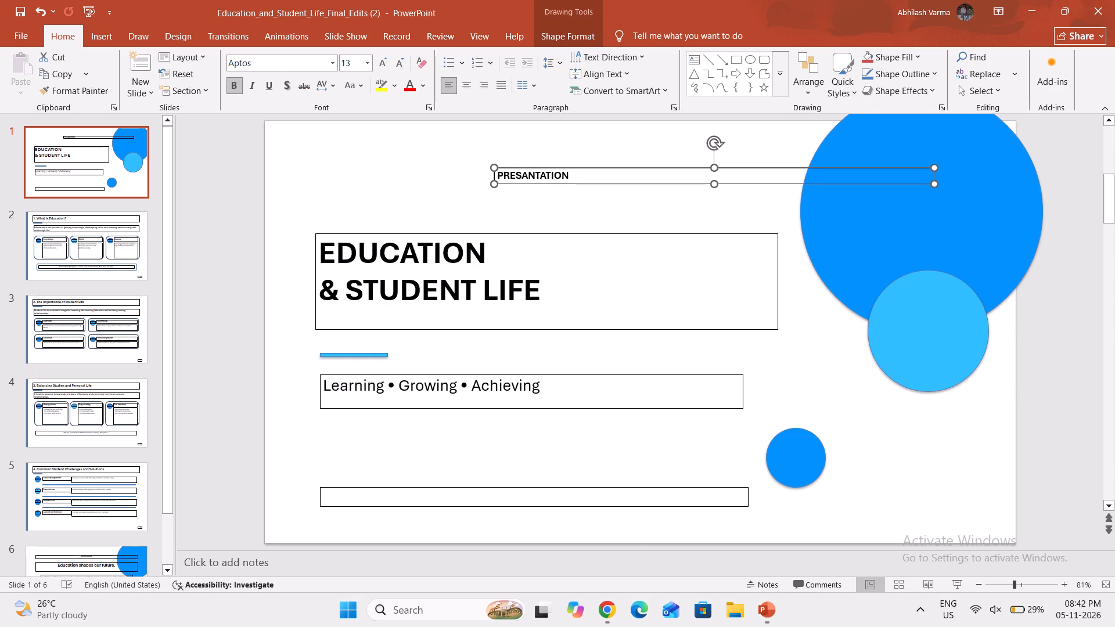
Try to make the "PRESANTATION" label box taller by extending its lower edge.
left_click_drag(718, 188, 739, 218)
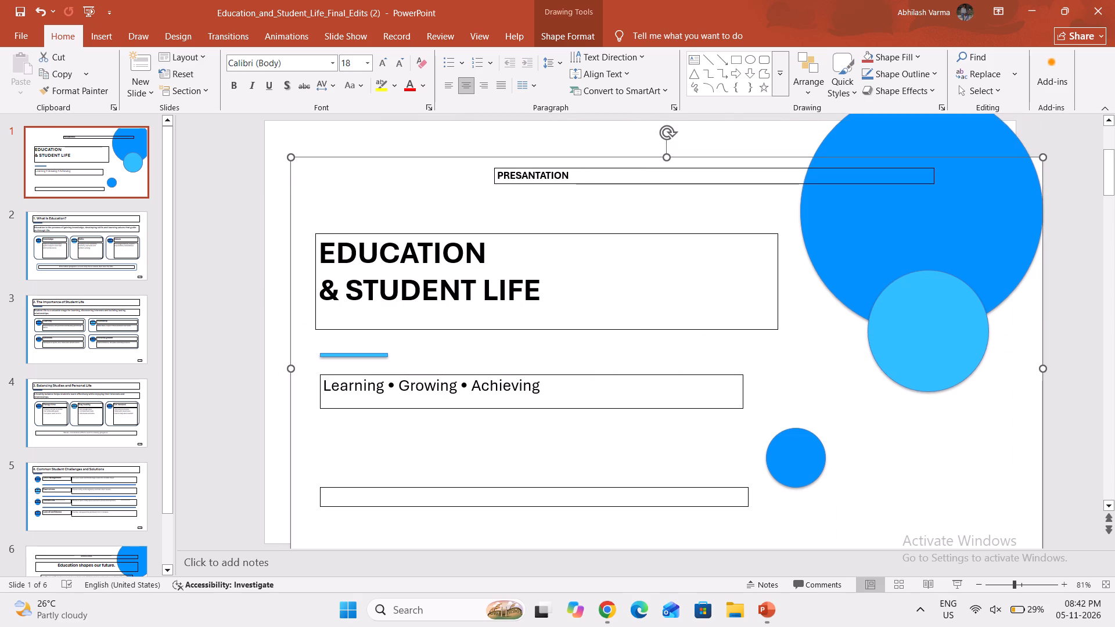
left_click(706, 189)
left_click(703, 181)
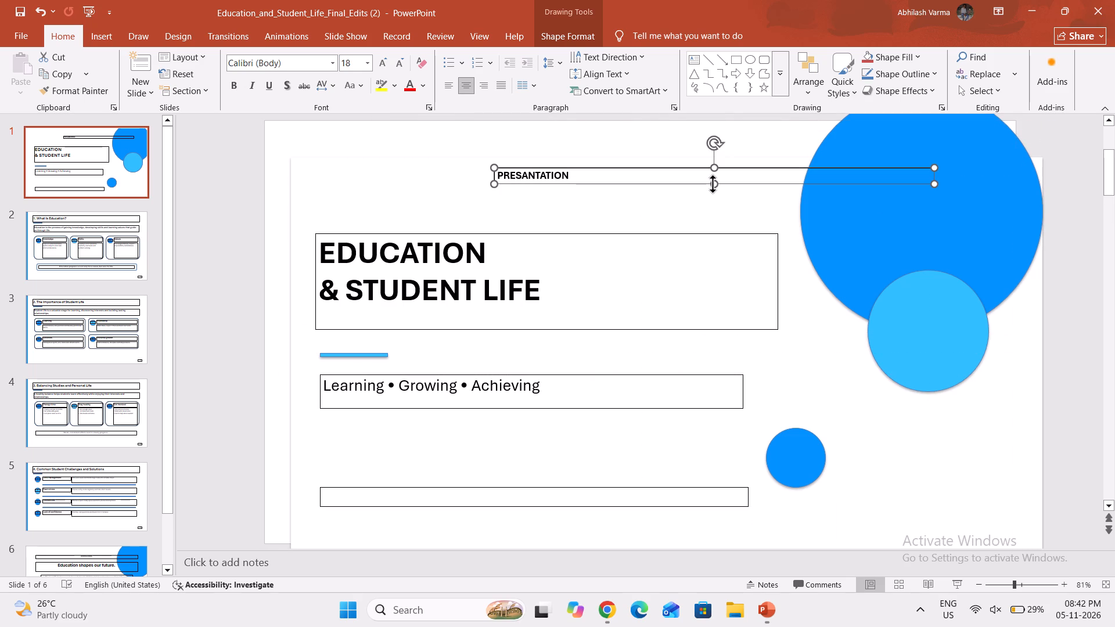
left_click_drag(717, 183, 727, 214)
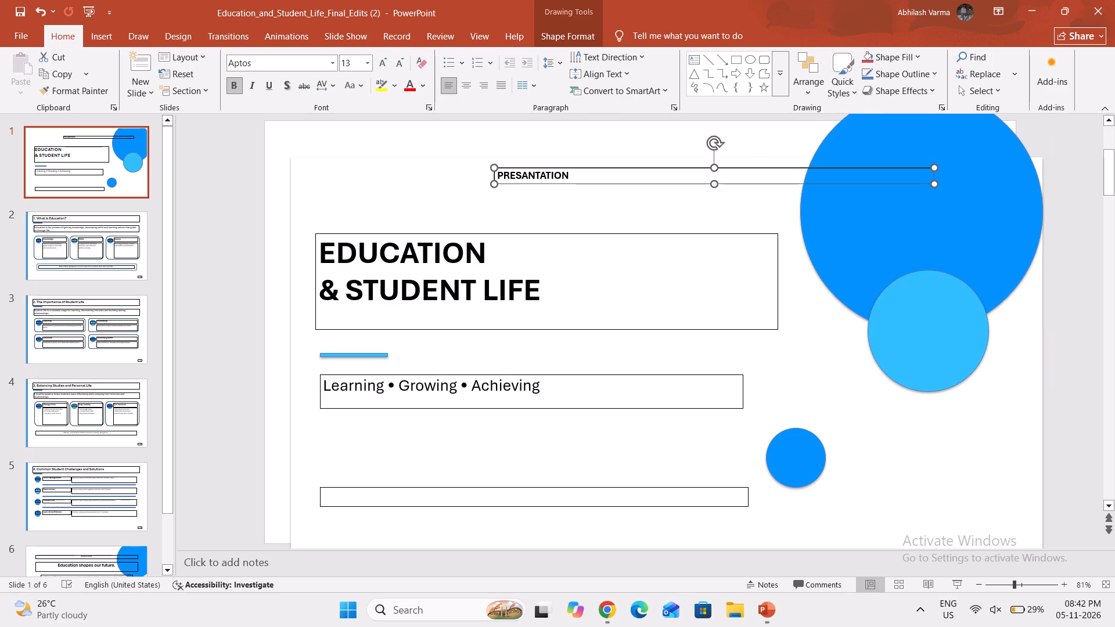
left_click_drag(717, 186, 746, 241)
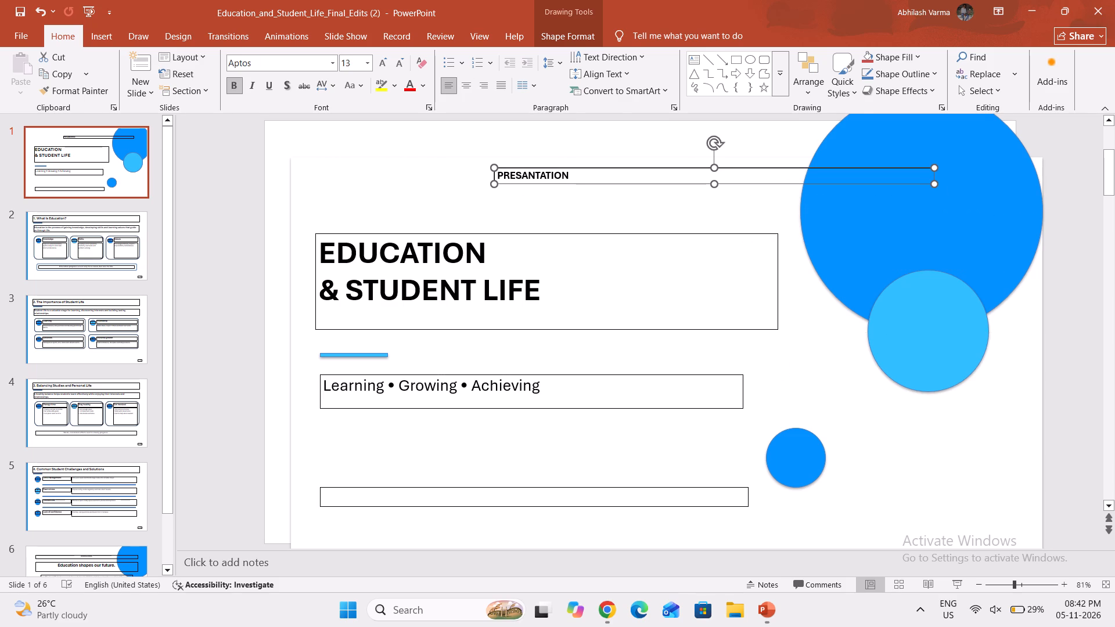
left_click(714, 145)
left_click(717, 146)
Shrink the "PRESANTATION" label box to slightly wider than its text, clear of the large blue circle.
left_click_drag(934, 165, 928, 166)
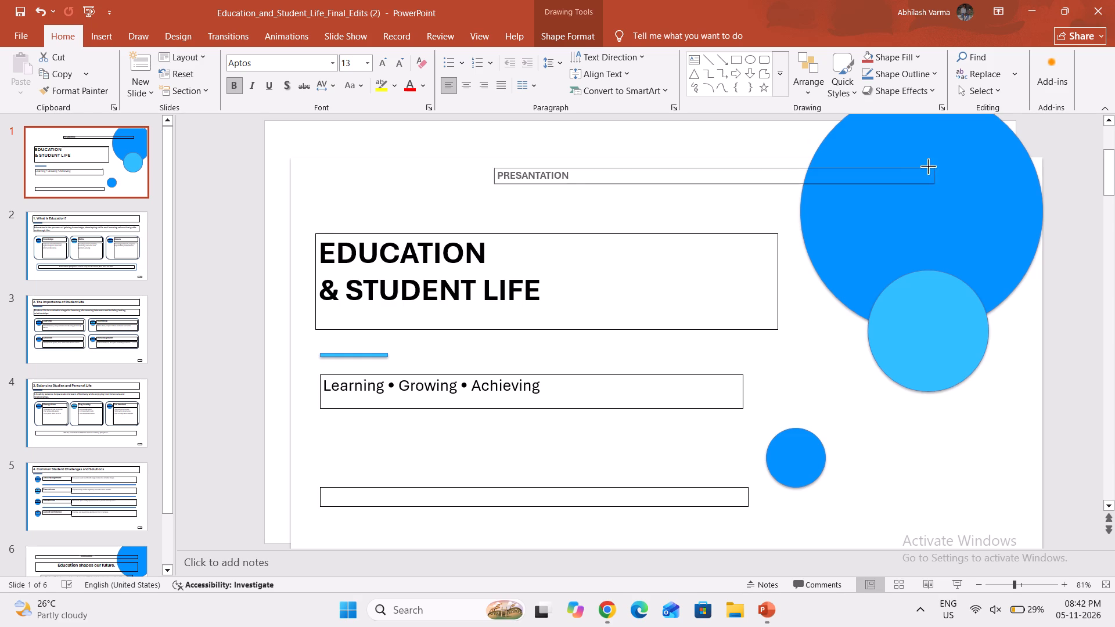
left_click_drag(928, 166, 677, 178)
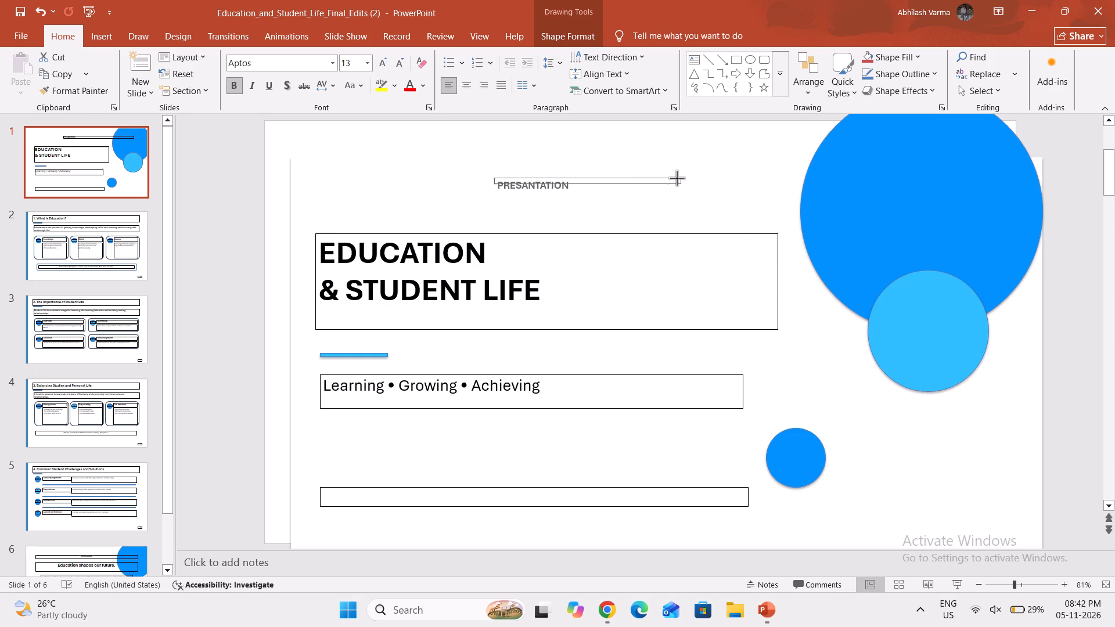
left_click_drag(677, 178, 596, 182)
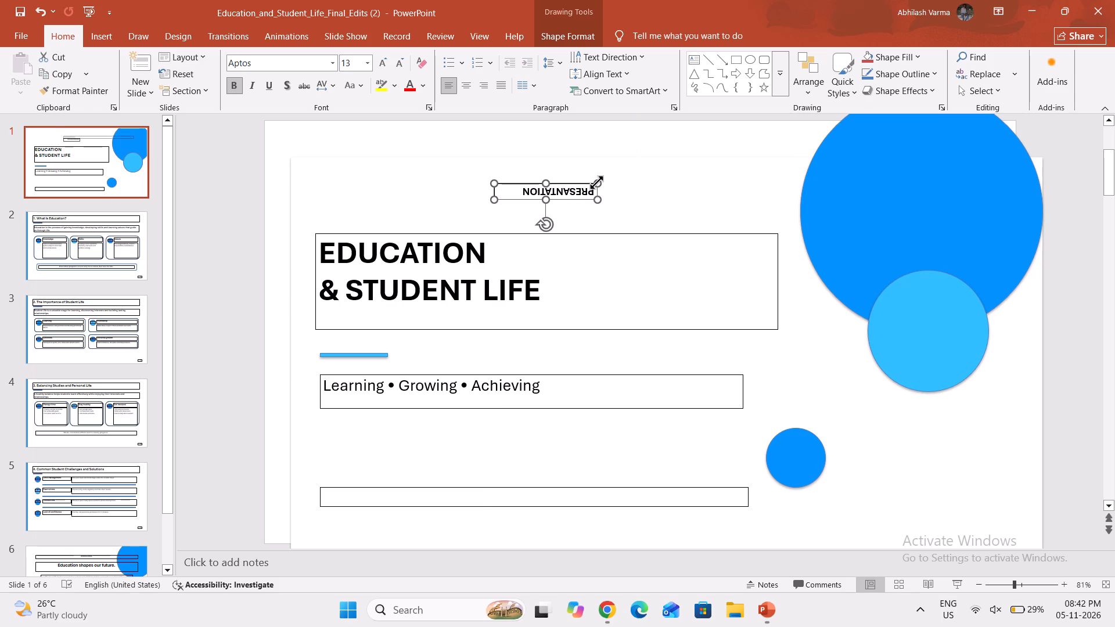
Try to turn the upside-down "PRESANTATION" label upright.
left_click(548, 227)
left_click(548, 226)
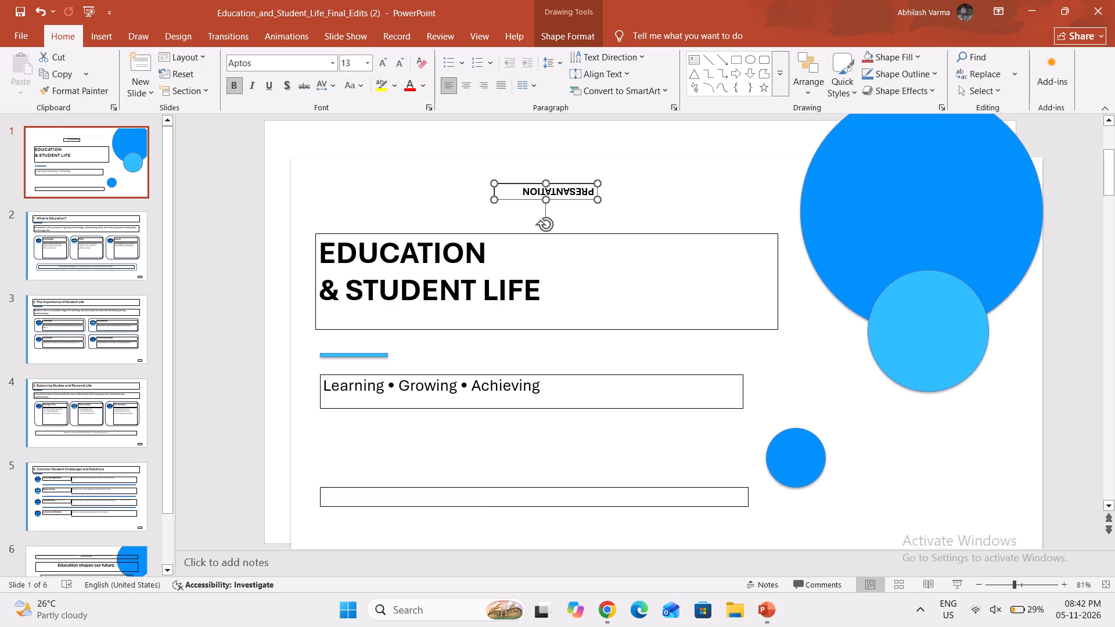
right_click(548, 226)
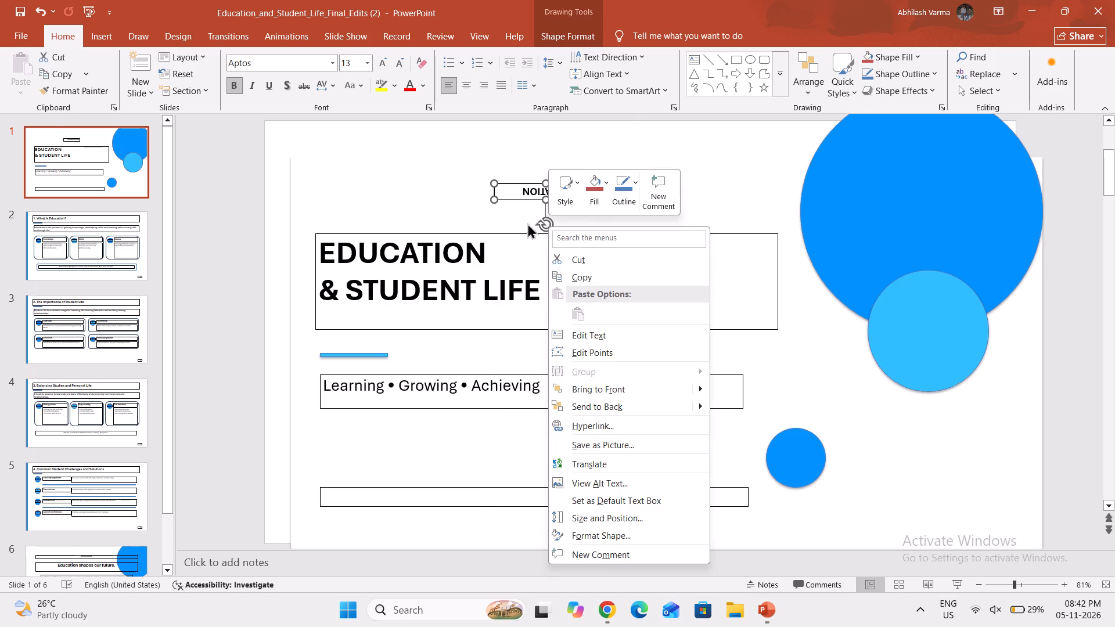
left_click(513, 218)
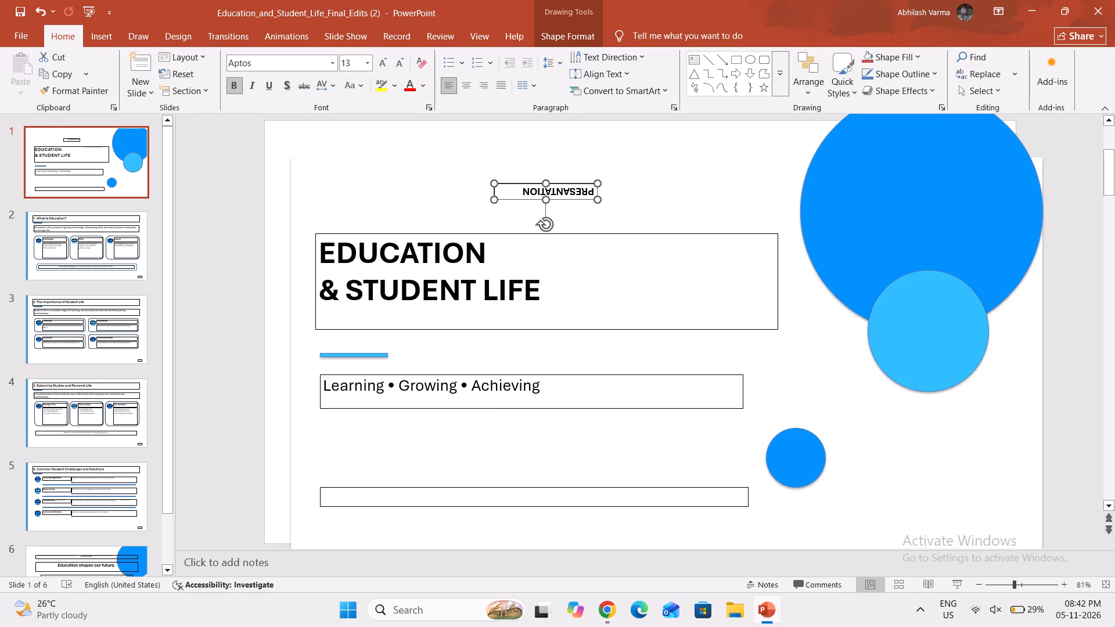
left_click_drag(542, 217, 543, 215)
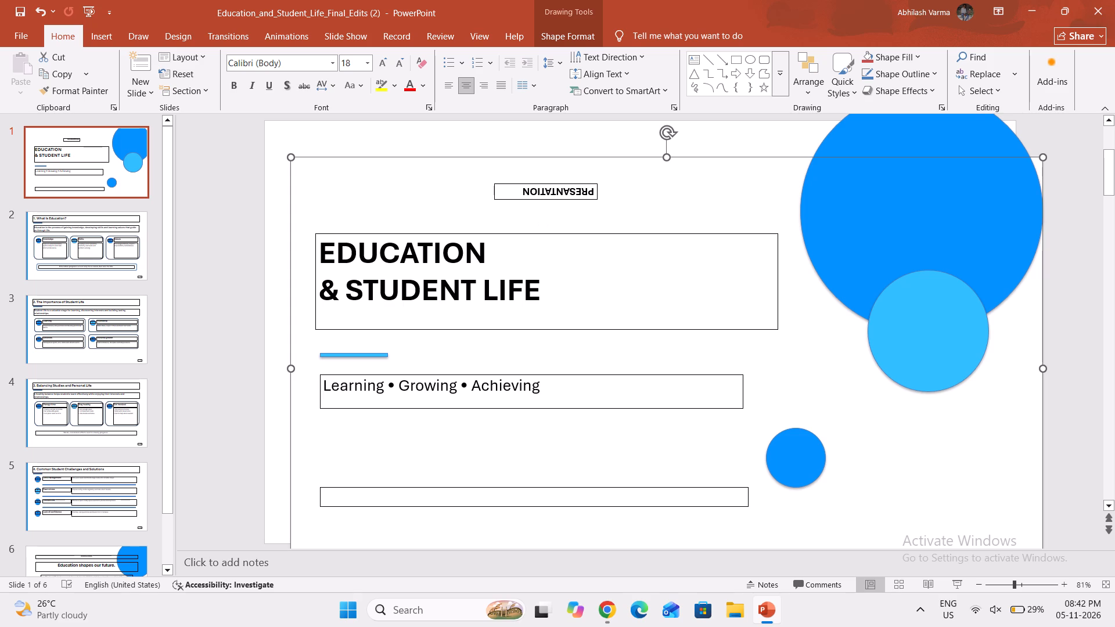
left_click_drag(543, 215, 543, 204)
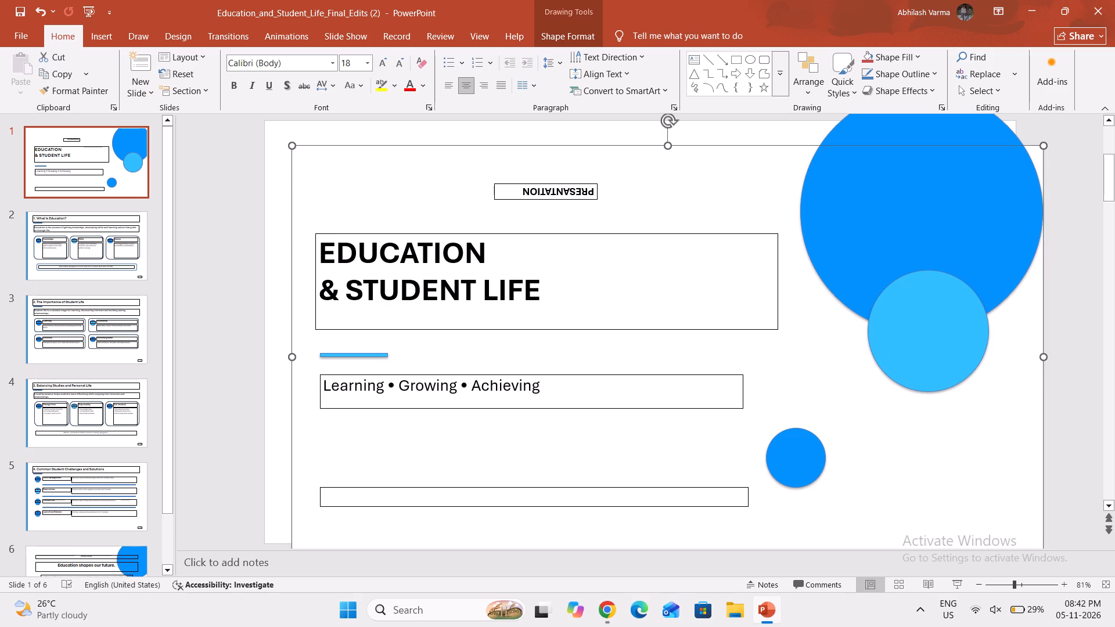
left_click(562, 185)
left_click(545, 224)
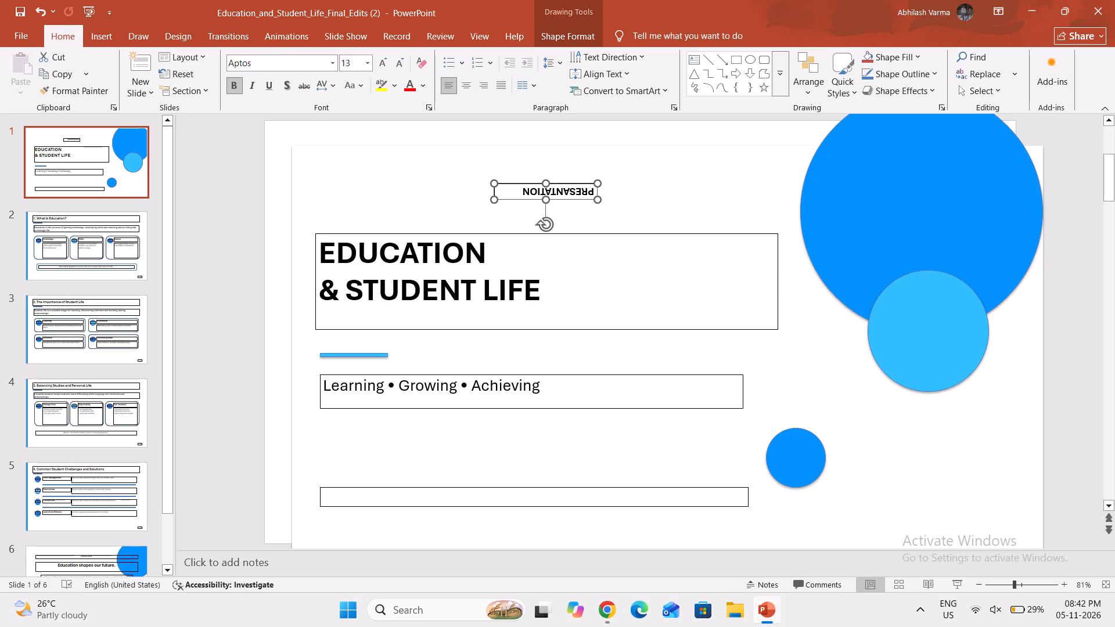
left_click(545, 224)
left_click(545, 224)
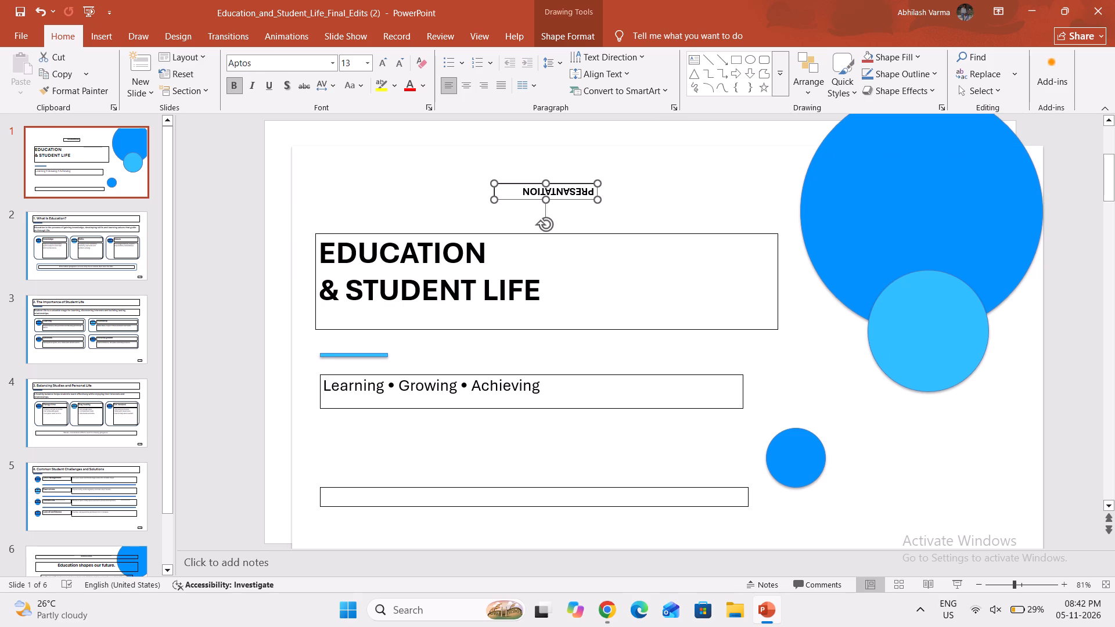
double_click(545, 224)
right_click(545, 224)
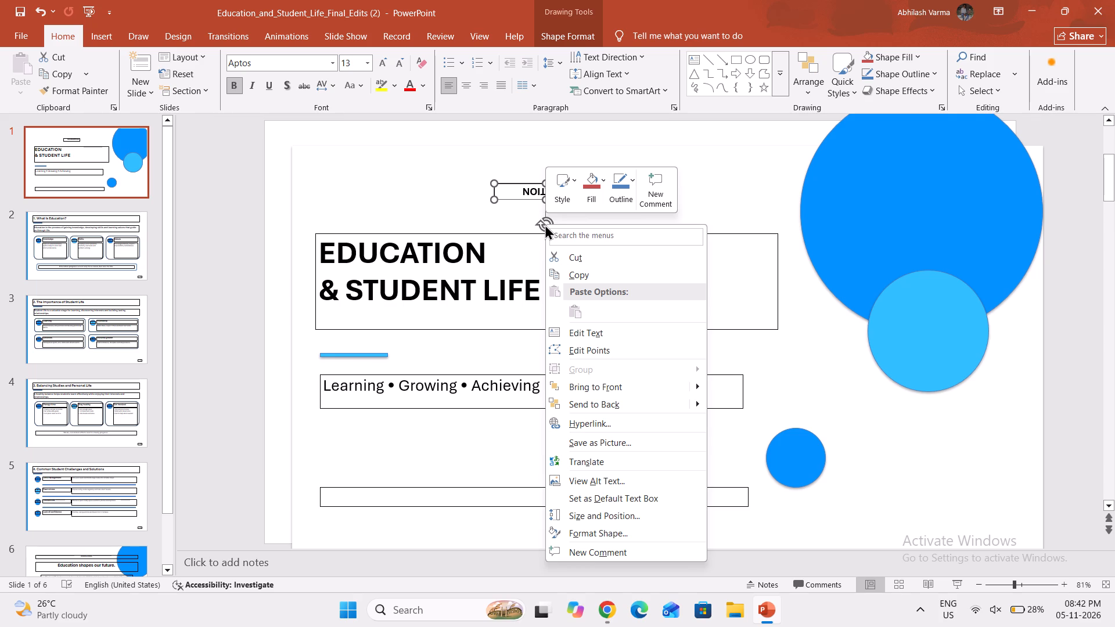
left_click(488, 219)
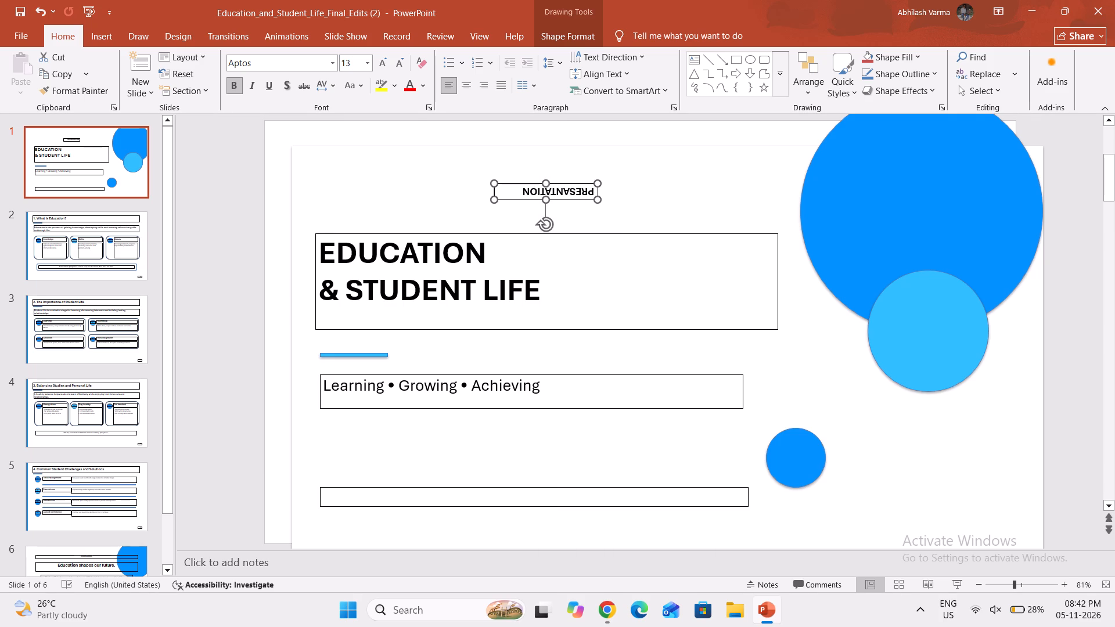
Move the "PRESANTATION" label slightly up and to the right, farther above the title.
left_click_drag(499, 190, 508, 188)
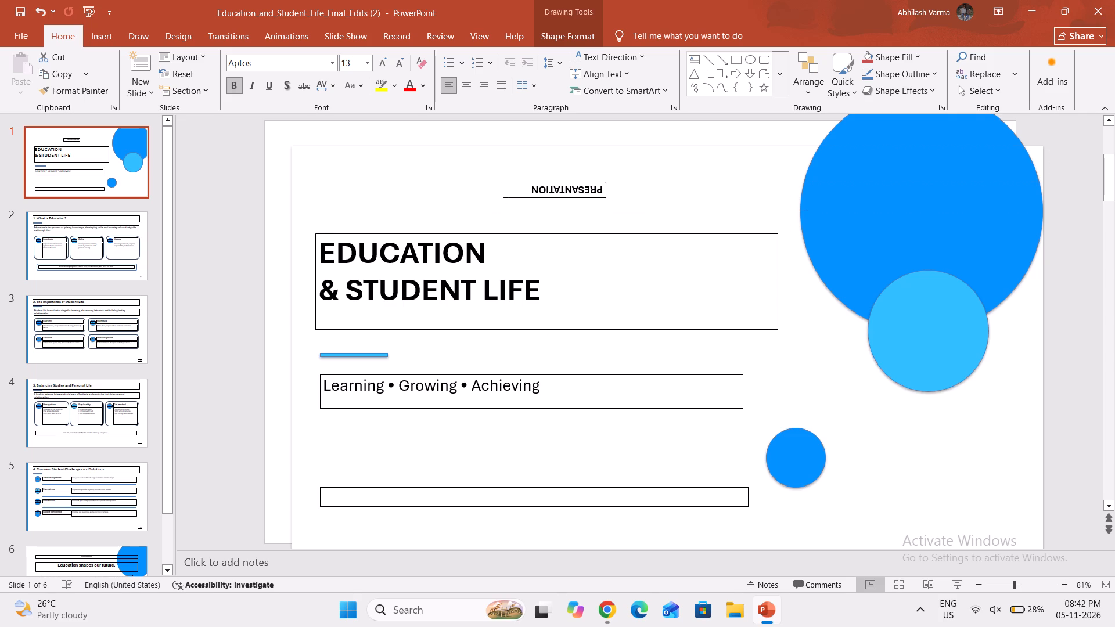
left_click_drag(508, 188, 513, 172)
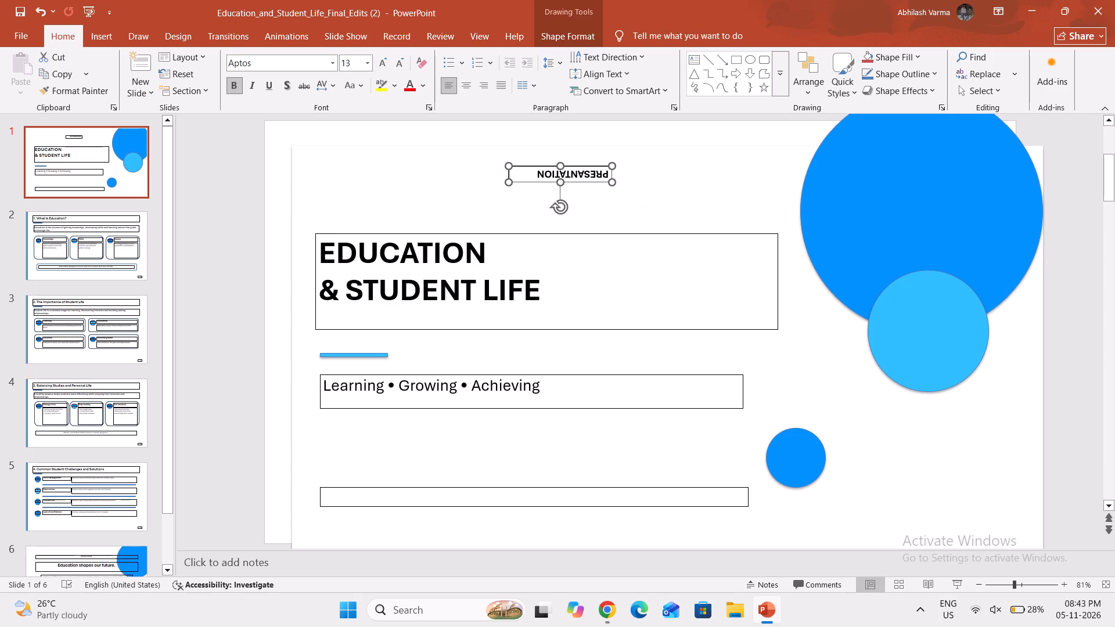
Rotate the upside-down "PRESANTATION" label until its text is upright and horizontal.
left_click(563, 207)
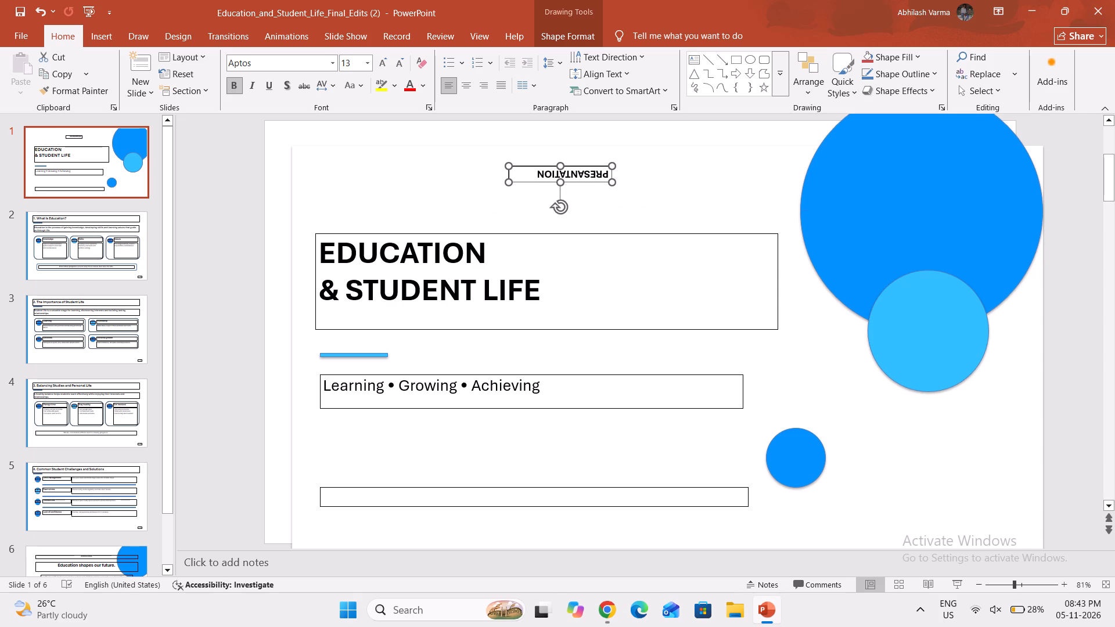
left_click(563, 207)
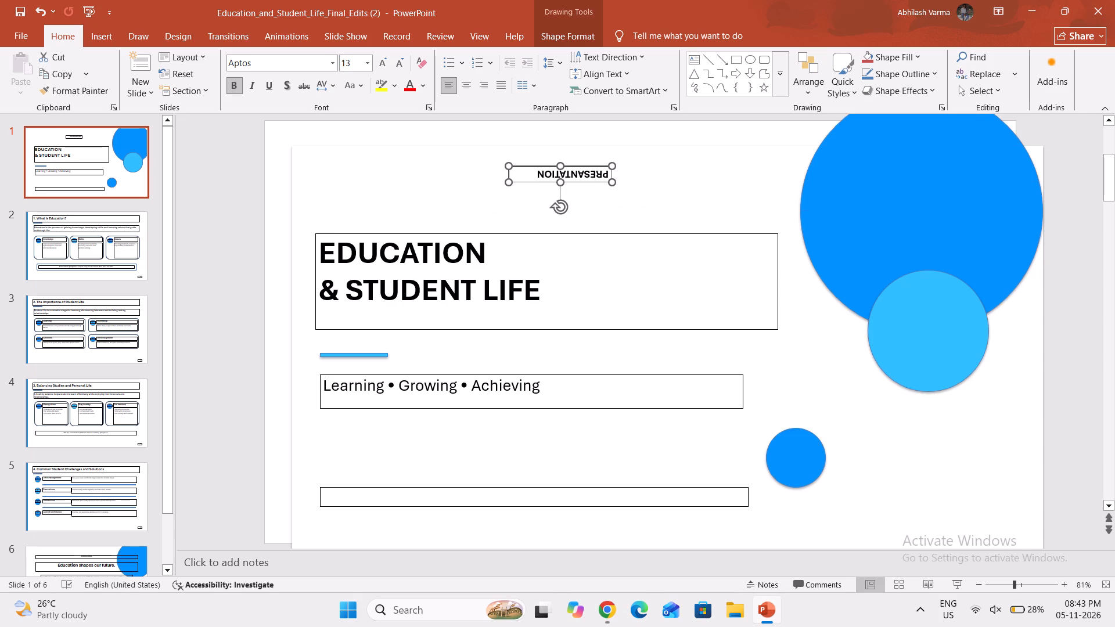
left_click(563, 207)
left_click_drag(563, 207, 541, 153)
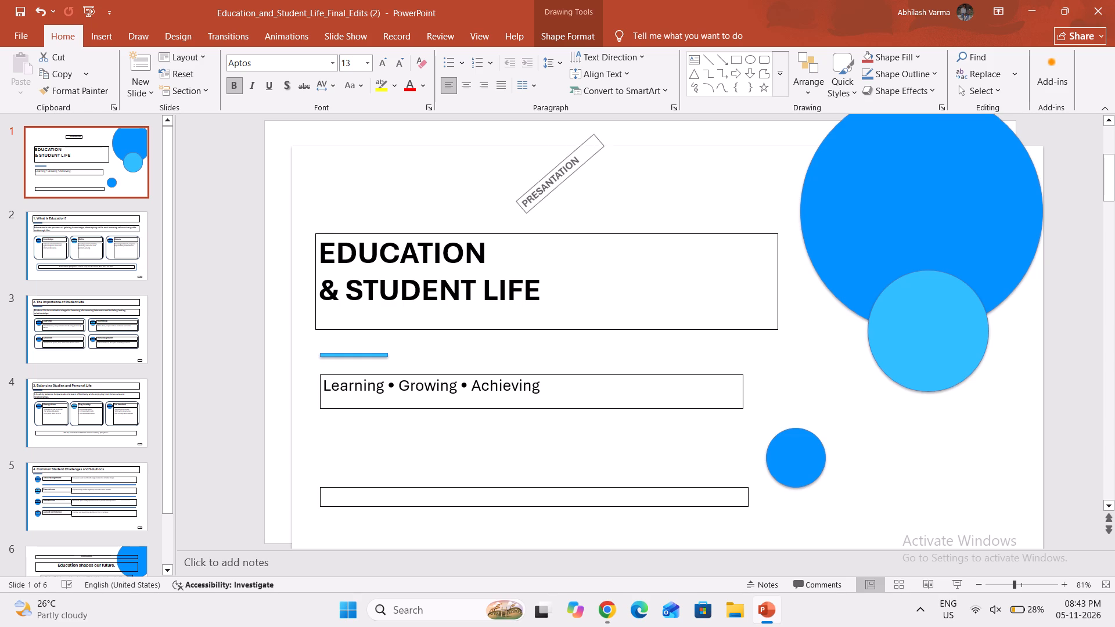
left_click_drag(541, 153, 562, 154)
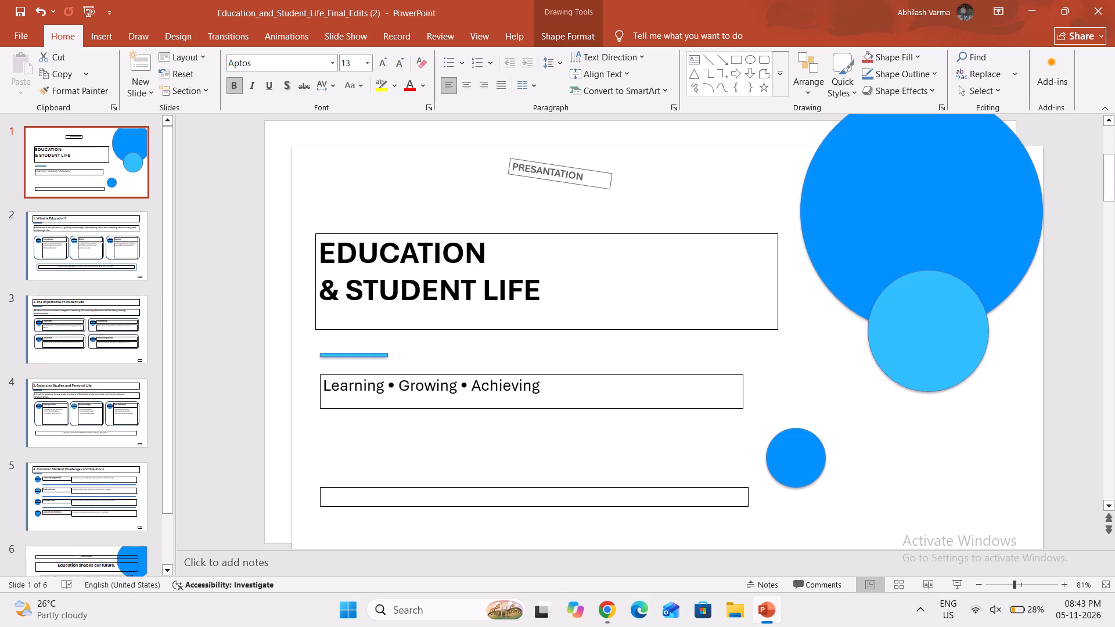
left_click_drag(562, 154, 559, 156)
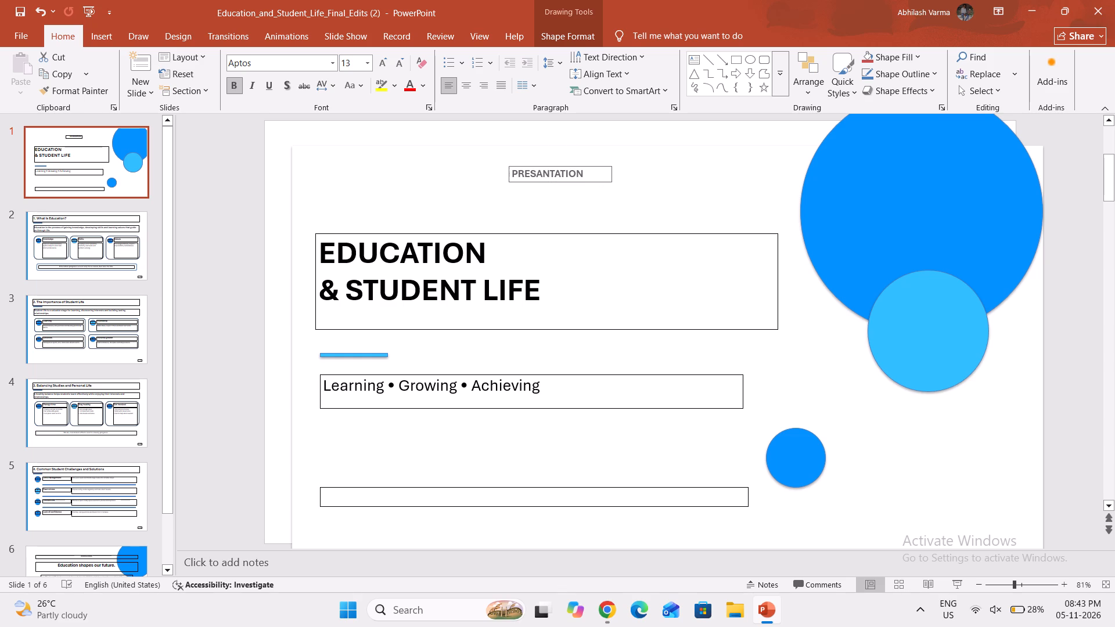
left_click_drag(559, 156, 559, 156)
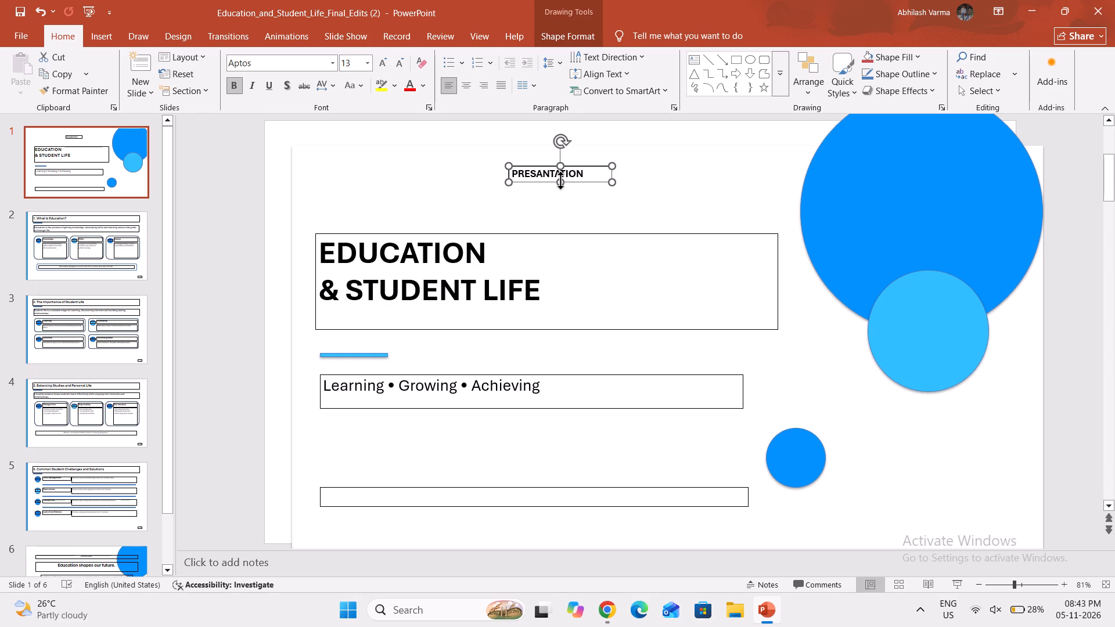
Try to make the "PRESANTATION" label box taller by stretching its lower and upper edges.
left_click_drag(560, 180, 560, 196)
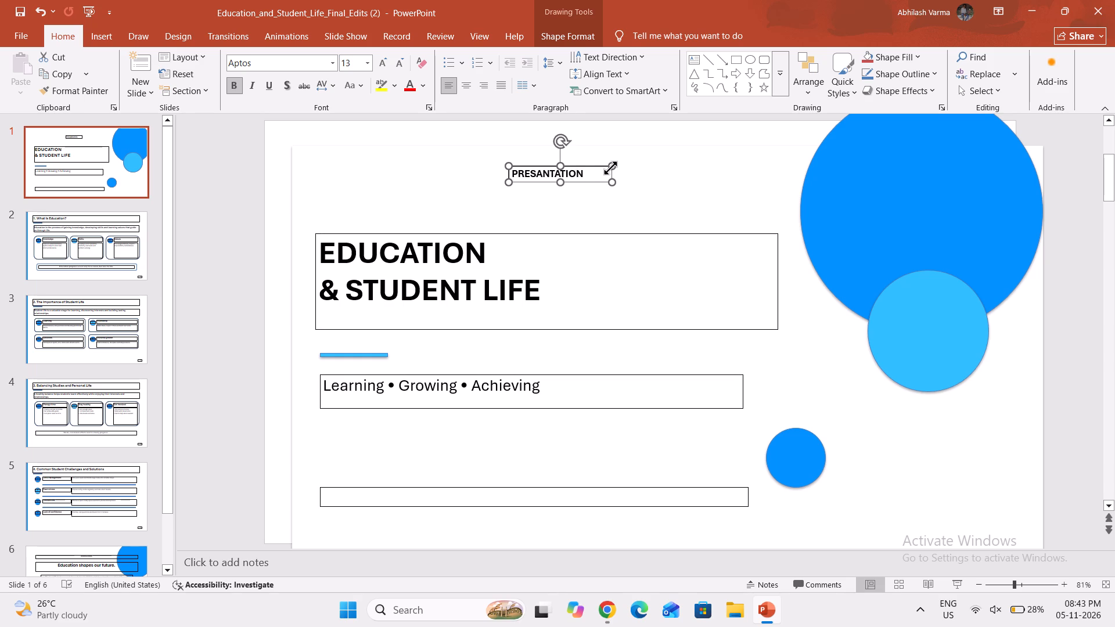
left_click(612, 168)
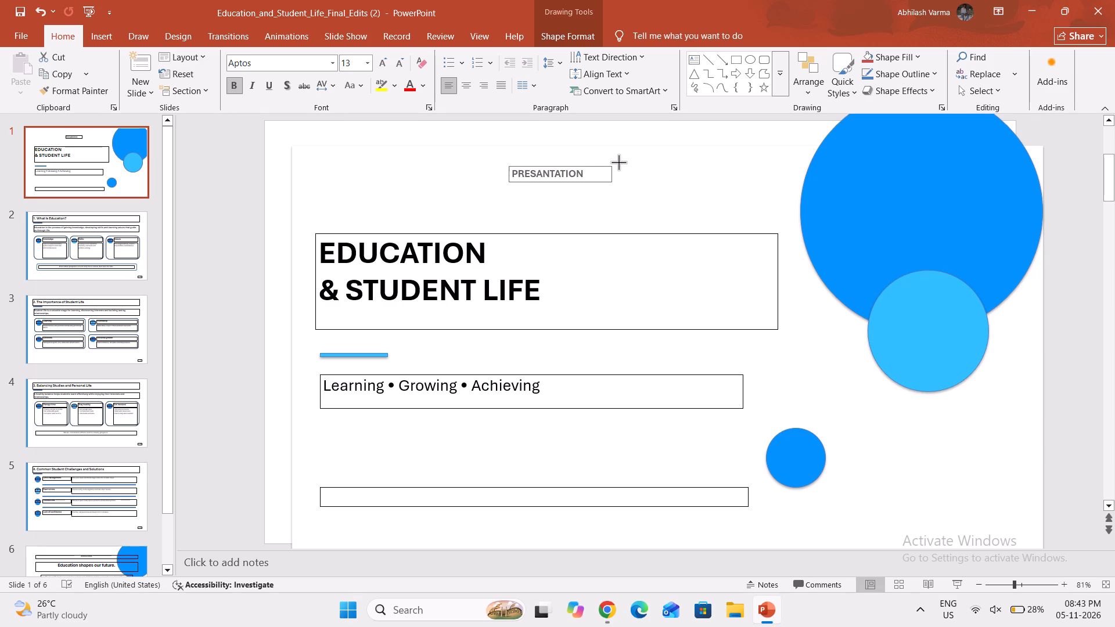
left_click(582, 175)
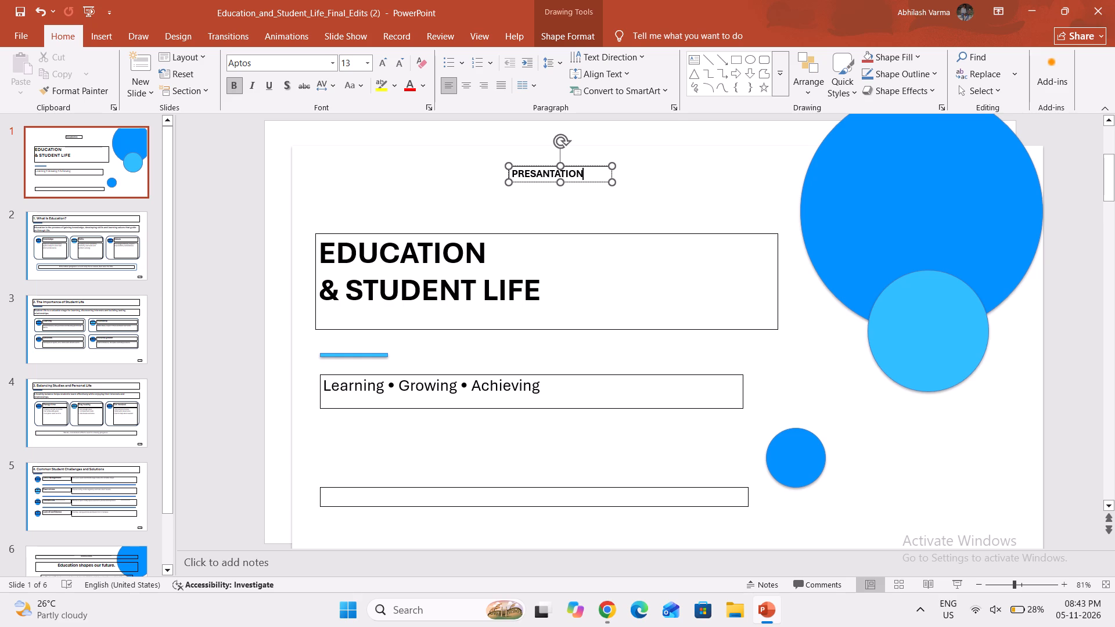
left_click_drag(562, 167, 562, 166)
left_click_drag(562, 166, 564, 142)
Move the "PRESANTATION" label slightly to the right above the title, keeping its size.
left_click_drag(509, 172, 542, 167)
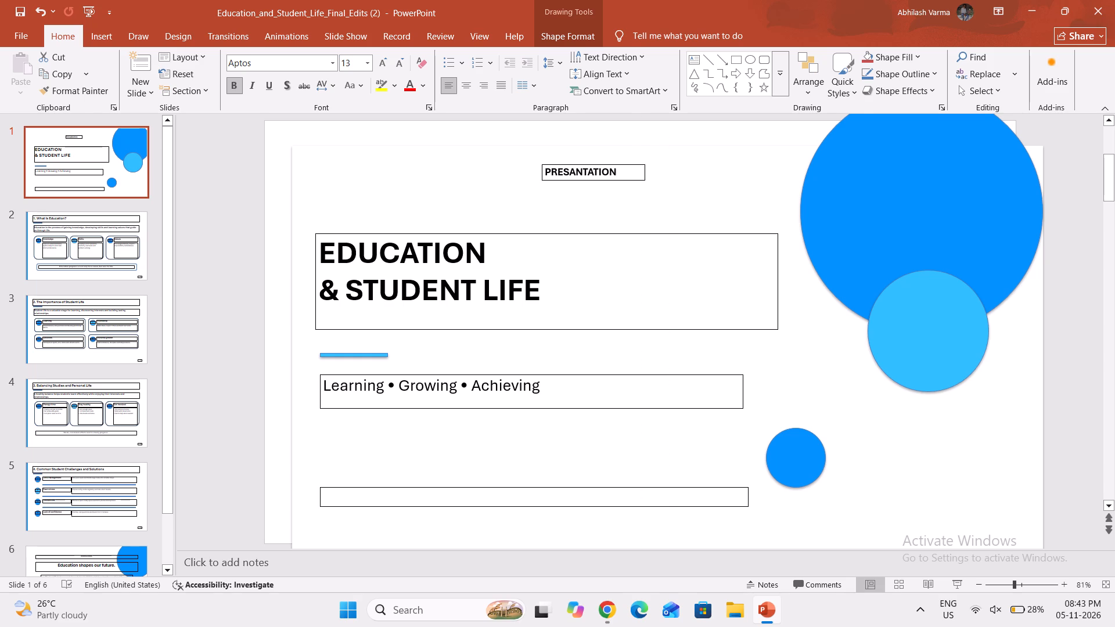
left_click_drag(542, 167, 521, 168)
left_click_drag(521, 168, 533, 168)
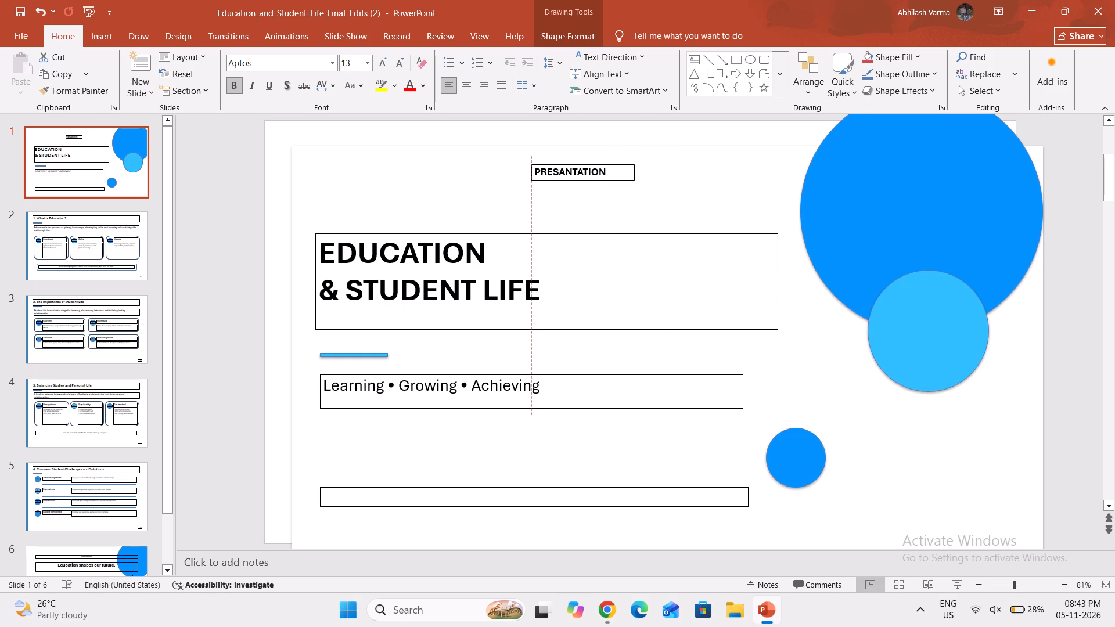
left_click_drag(533, 168, 533, 168)
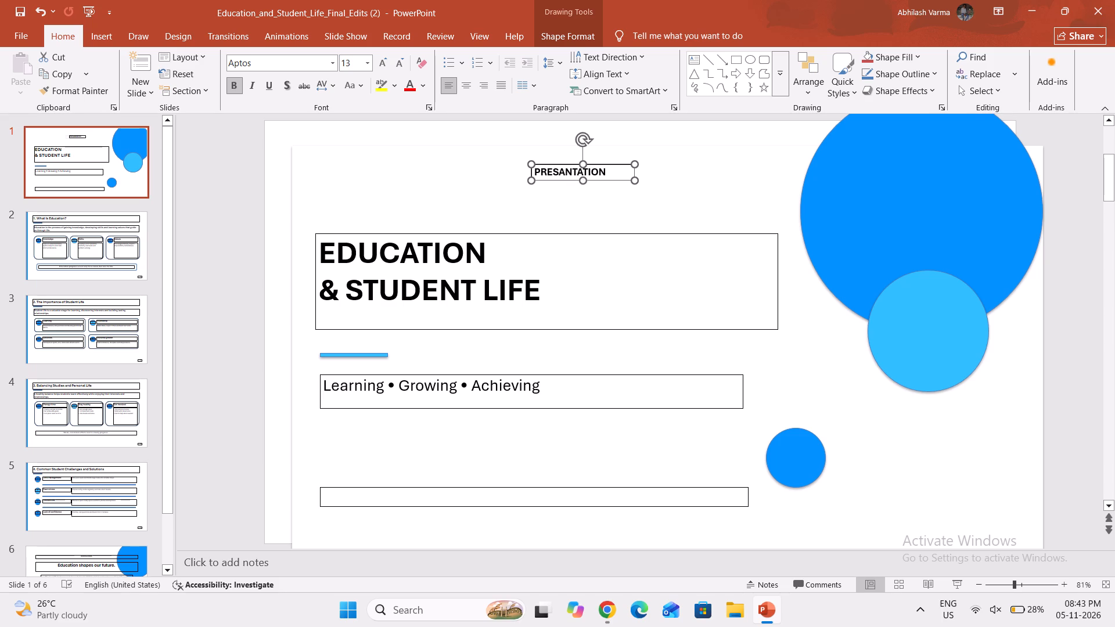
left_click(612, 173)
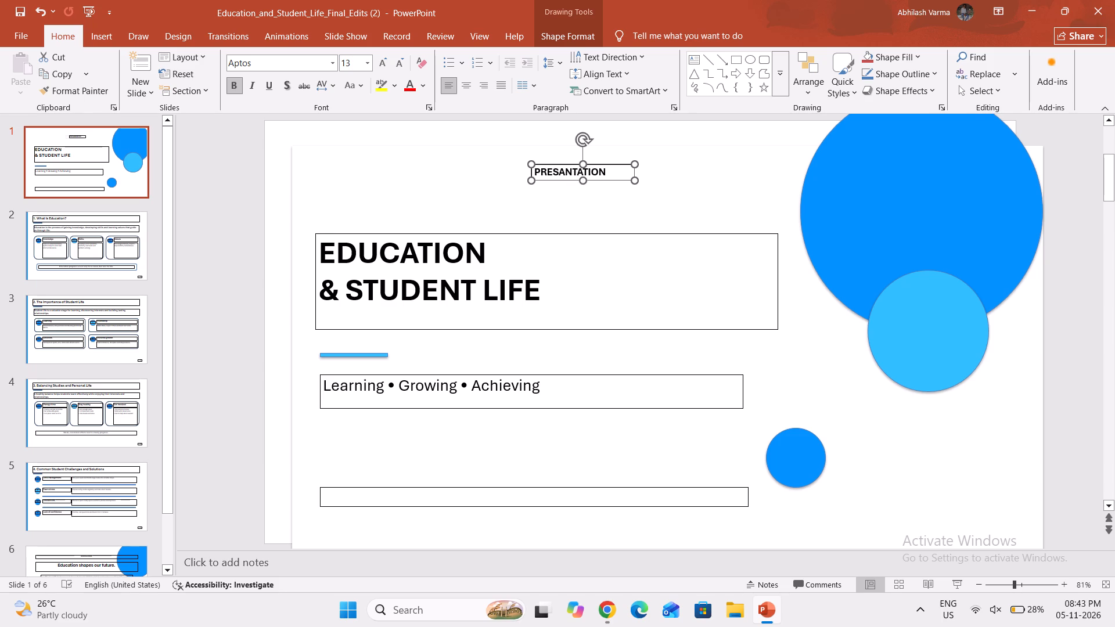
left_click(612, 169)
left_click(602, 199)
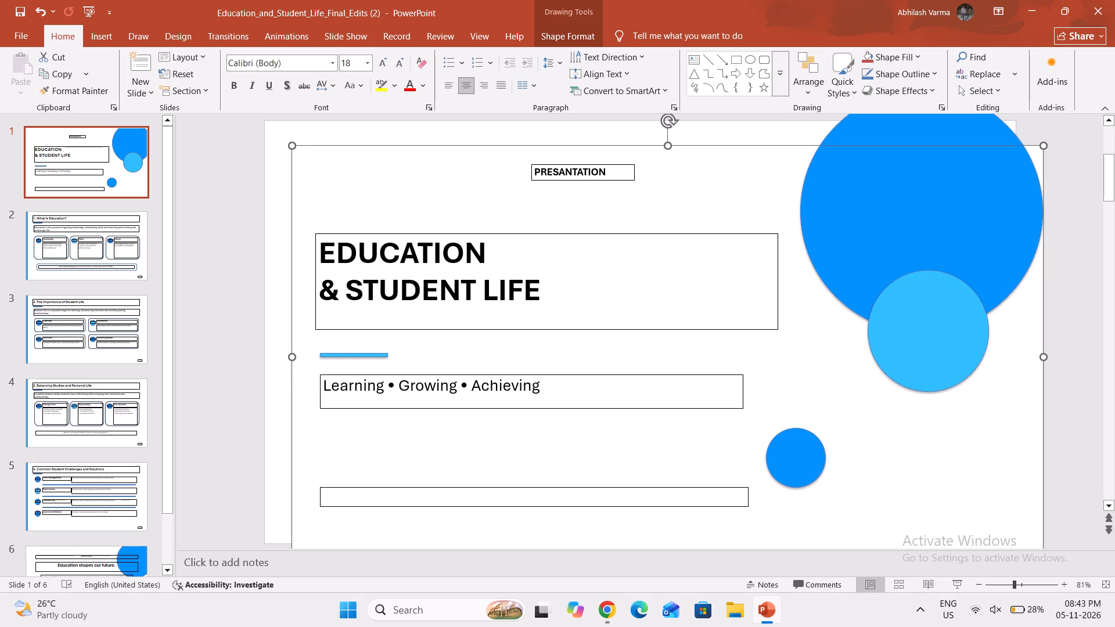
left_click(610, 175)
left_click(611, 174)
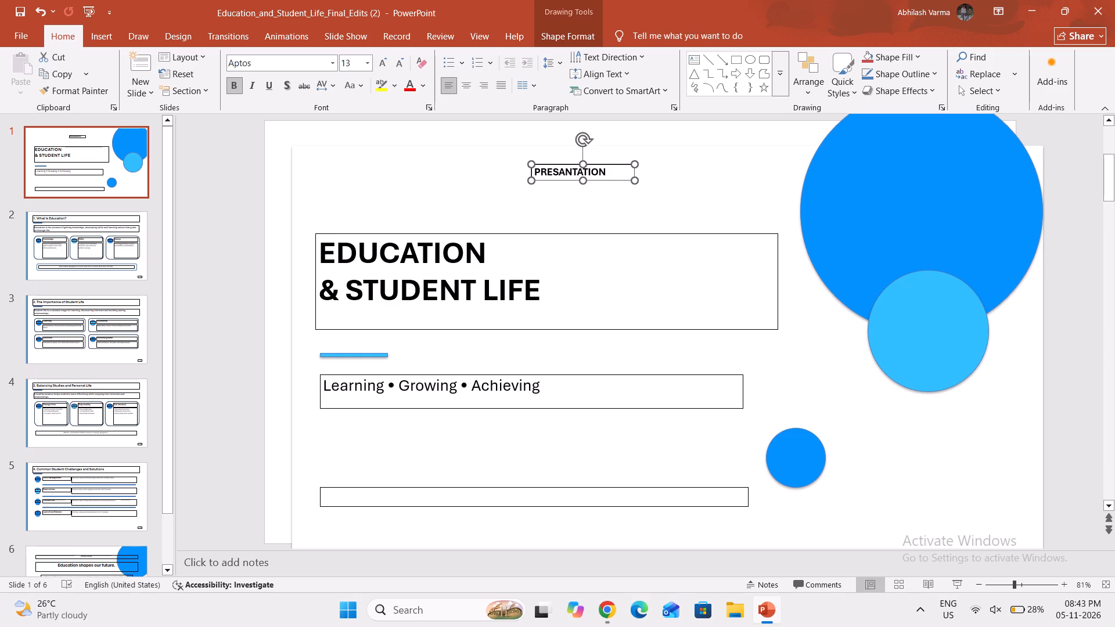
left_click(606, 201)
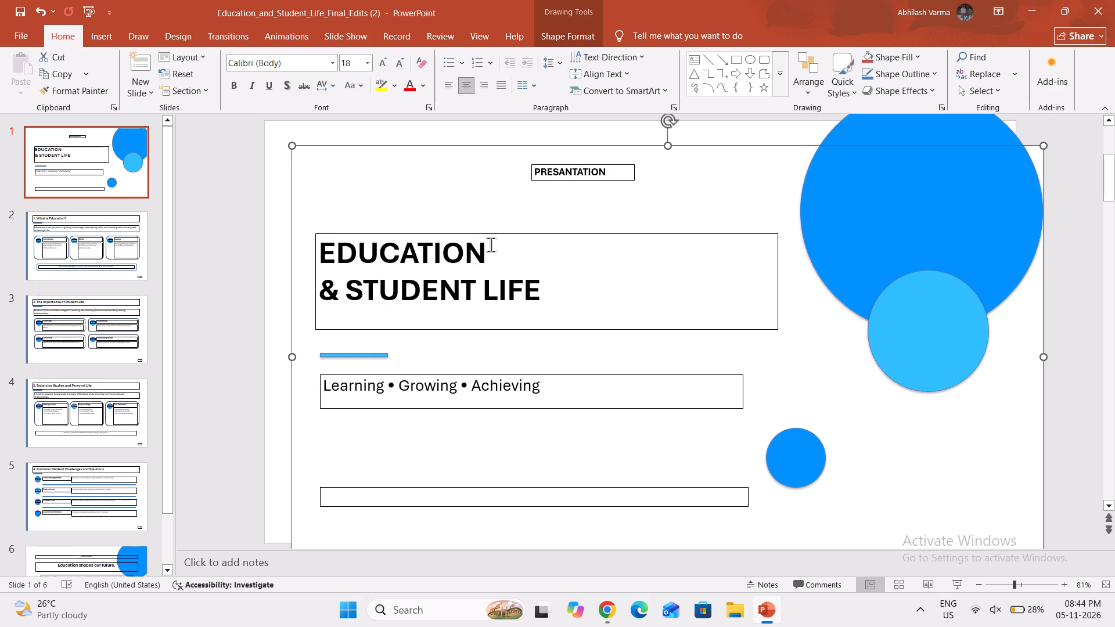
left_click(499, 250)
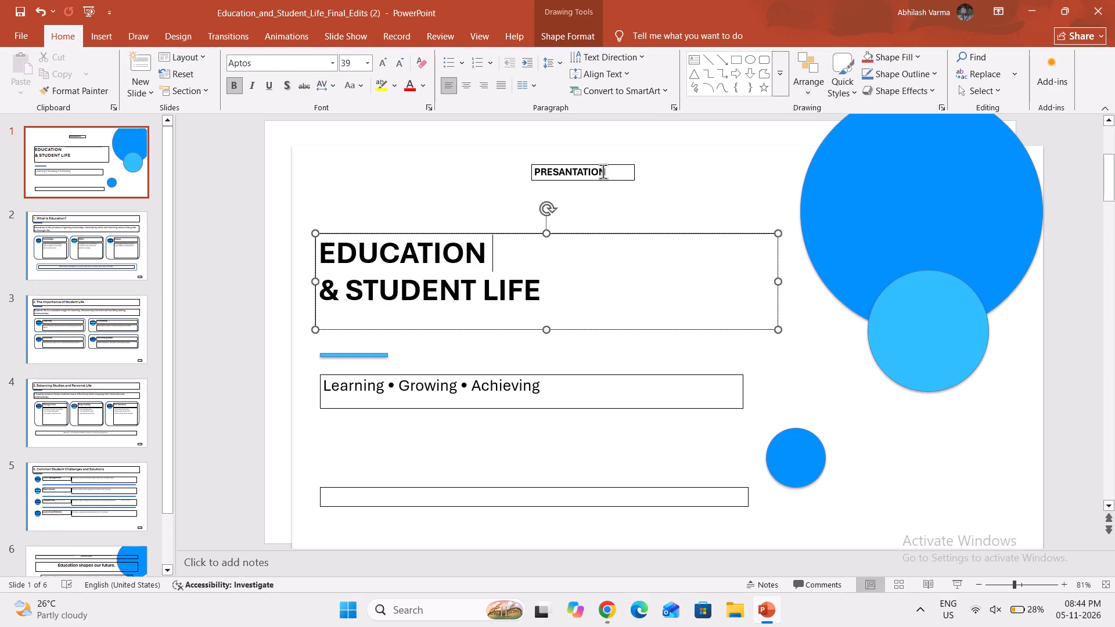
Delete all the text in the "PRESANTATION" label, keeping its empty box.
left_click(605, 172)
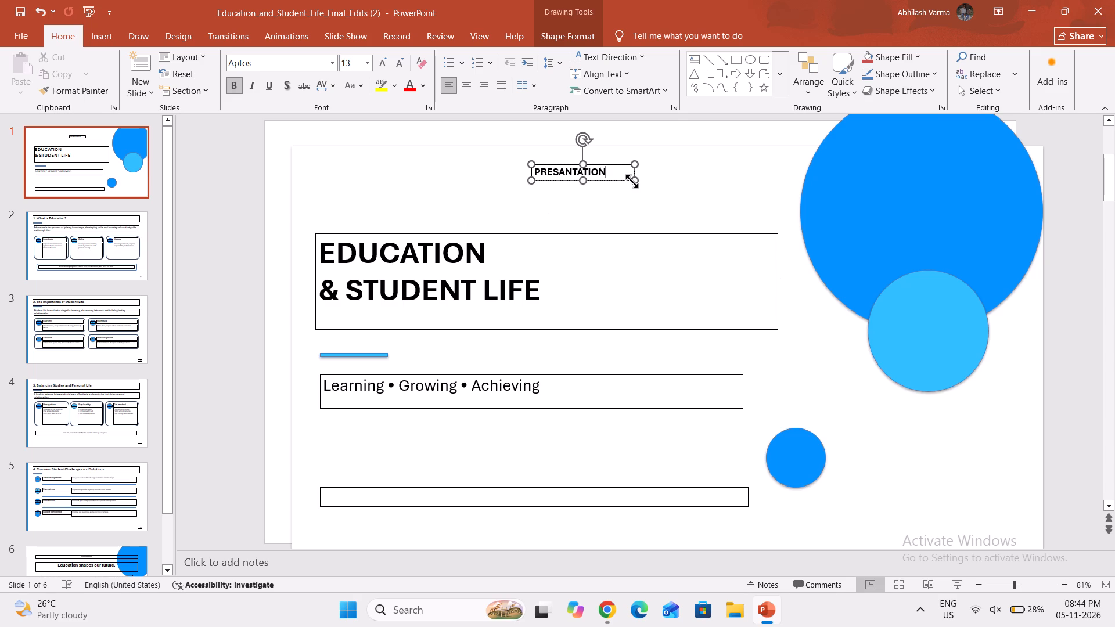
key("BackSpace")
key("BackSpace")
key("BackSpace")
key("BackSpace")
key("BackSpace")
key("BackSpace")
key("BackSpace")
key("BackSpace")
key("BackSpace")
key("BackSpace")
key("BackSpace")
key("BackSpace")
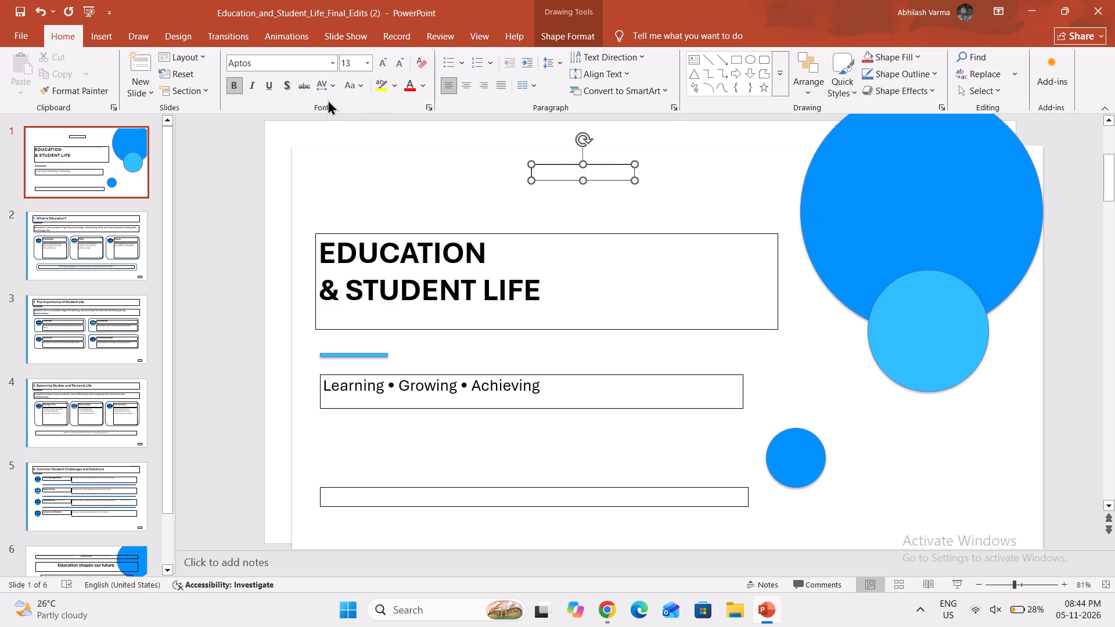
Enter PRESANTATION in the emptied label above the title, in bold at font size 44.
left_click(231, 82)
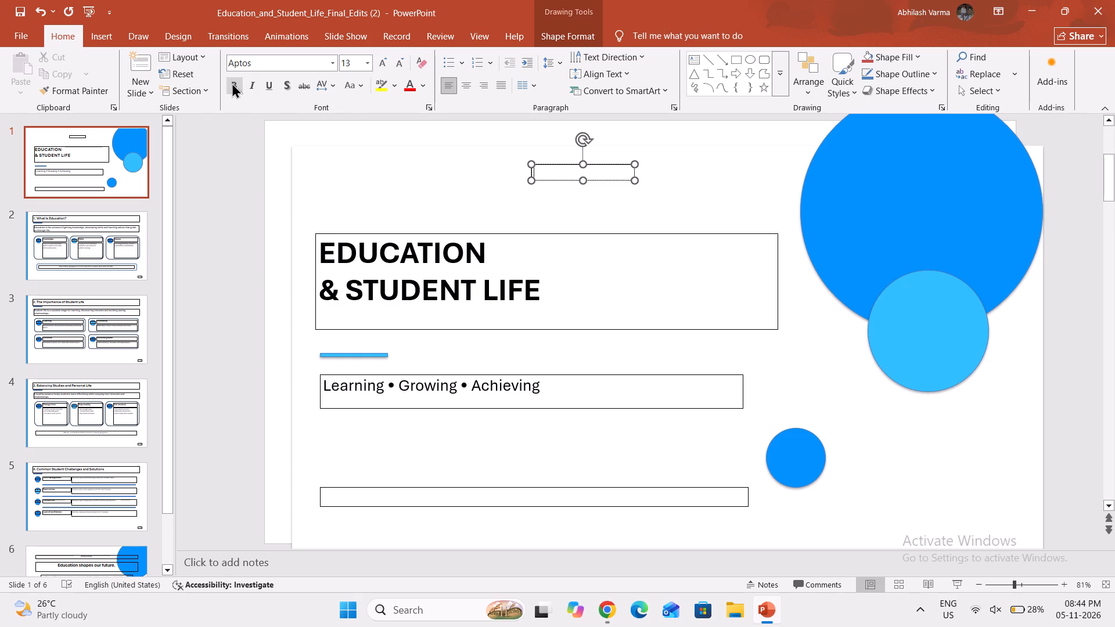
left_click(240, 85)
left_click(365, 65)
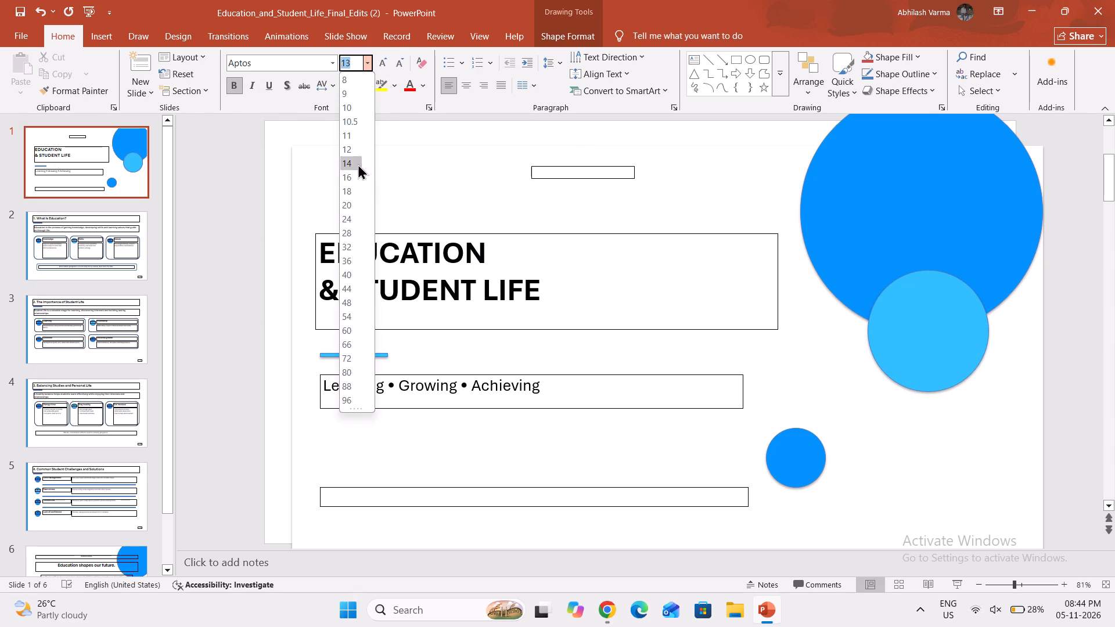
left_click(350, 287)
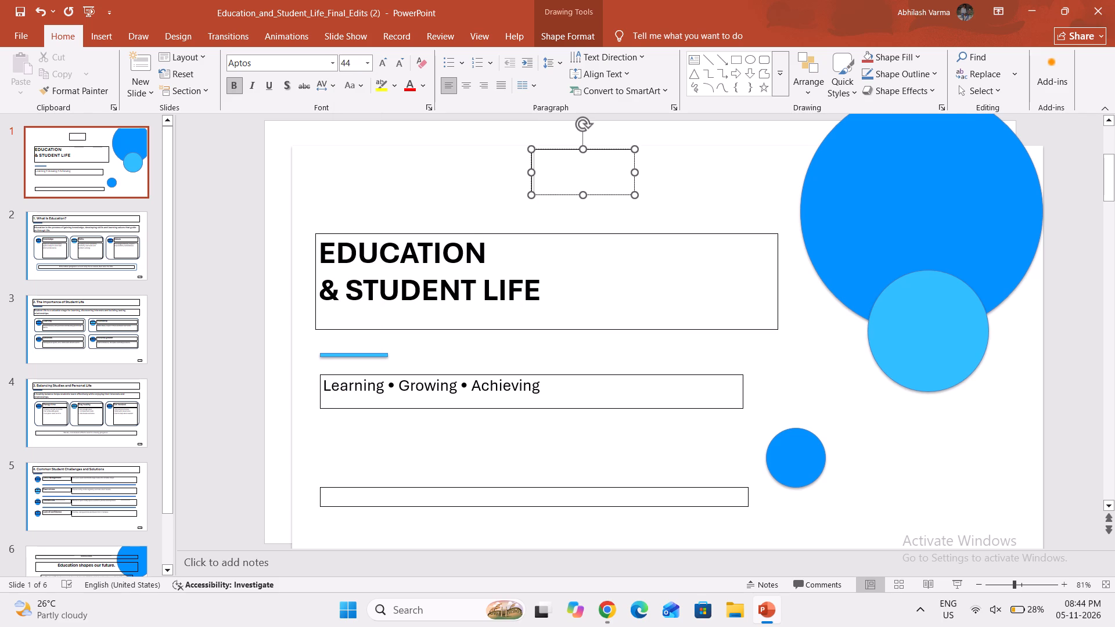
type("PE")
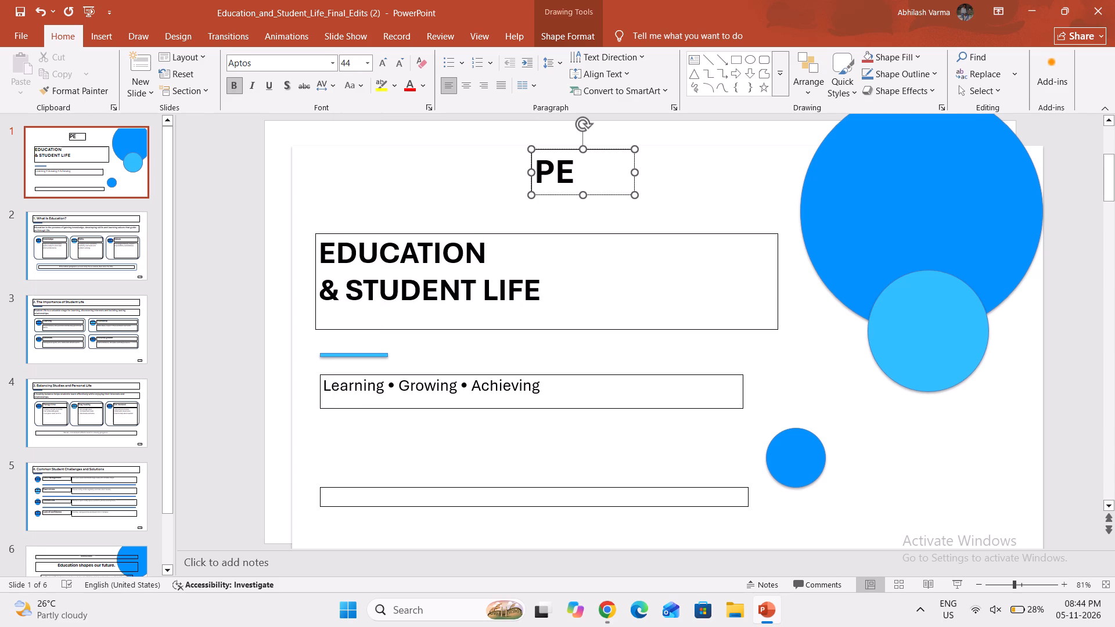
key("BackSpace")
type("RESANTATION")
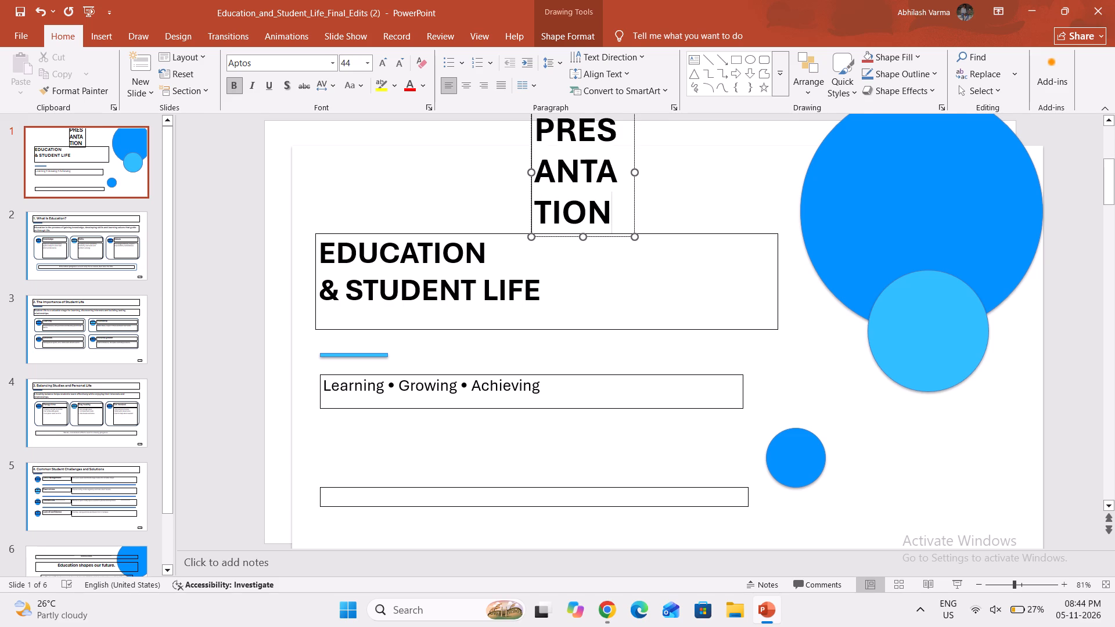
Widen the label box toward the large blue circle so PRESANTATION fits on one line.
left_click_drag(636, 175, 713, 173)
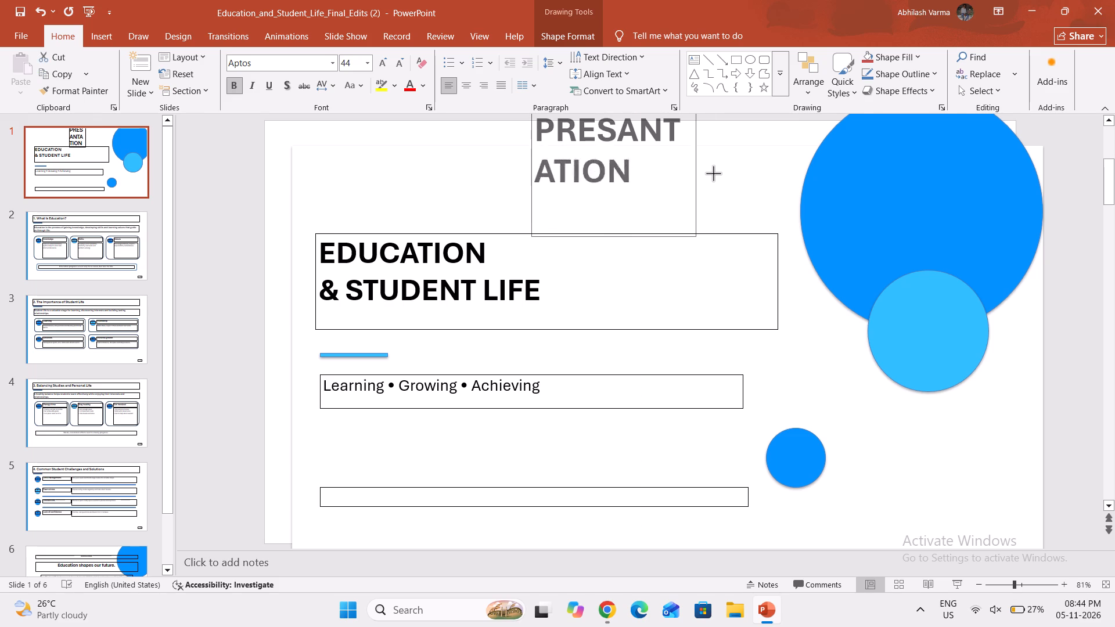
left_click_drag(713, 173, 789, 173)
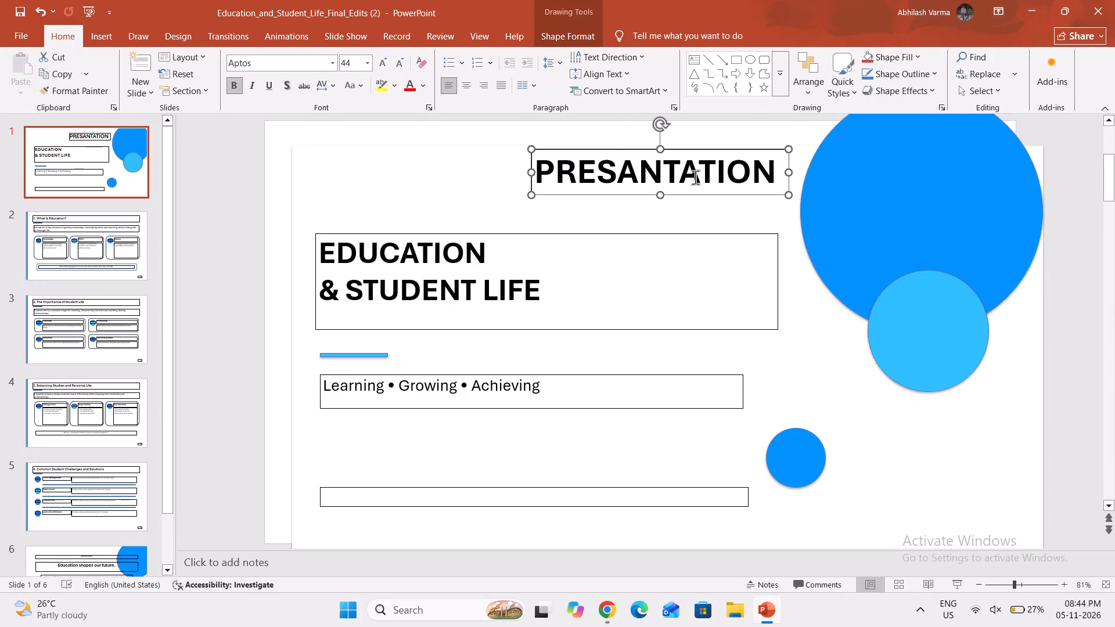
Move the large white background rectangle left and slightly up to align with the slide's side edges.
left_click_drag(462, 172, 459, 172)
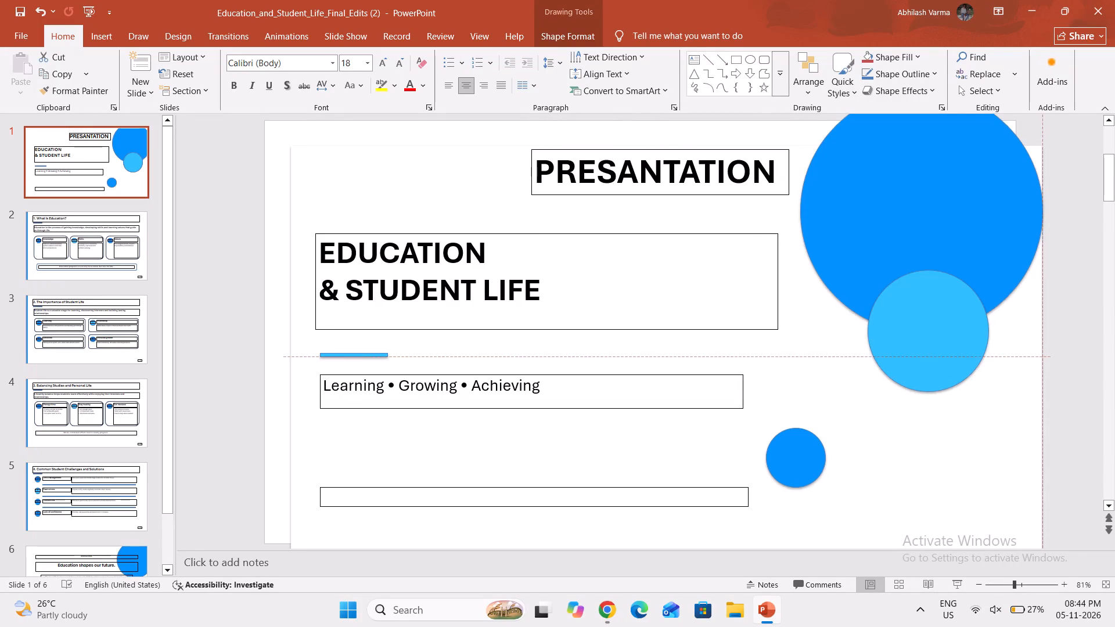
left_click_drag(459, 172, 456, 172)
left_click_drag(529, 171, 528, 171)
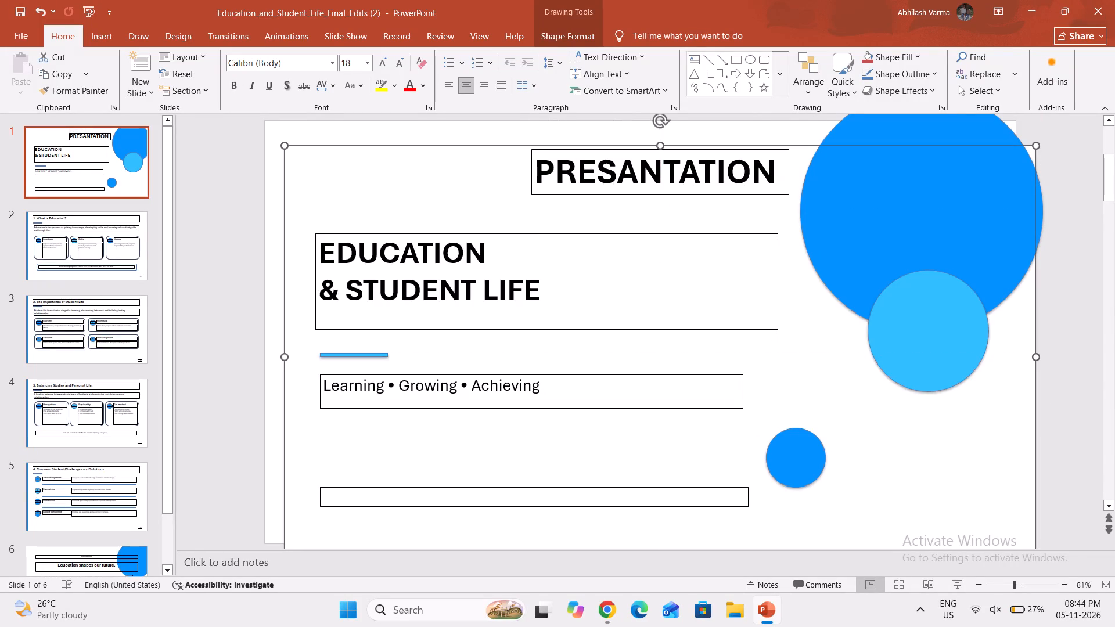
left_click_drag(528, 171, 513, 171)
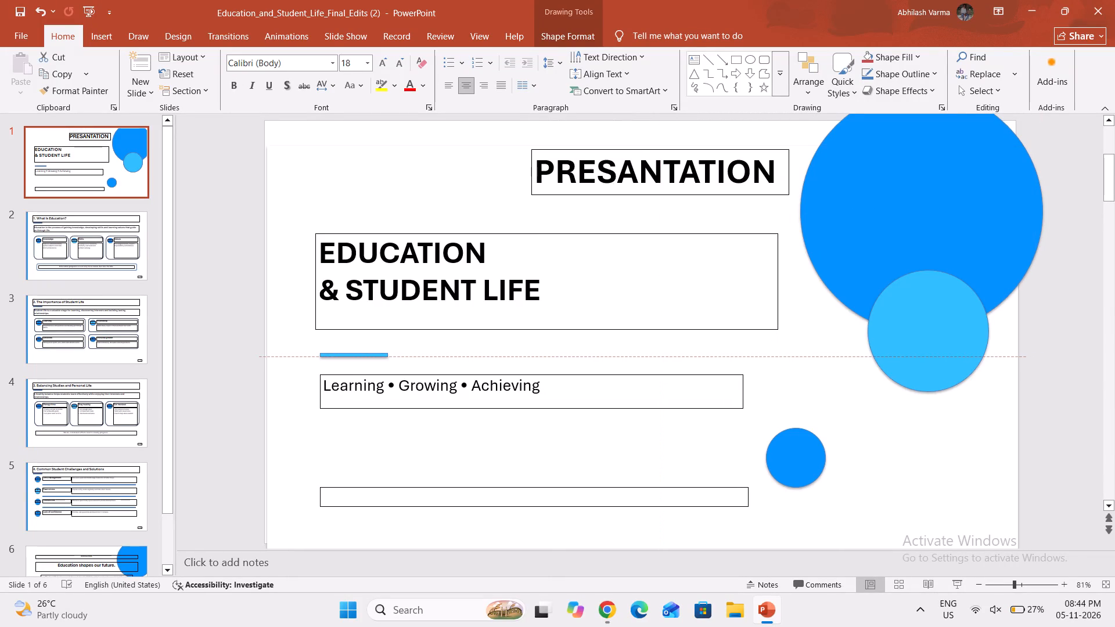
left_click_drag(513, 171, 511, 171)
left_click(511, 171)
left_click(561, 179)
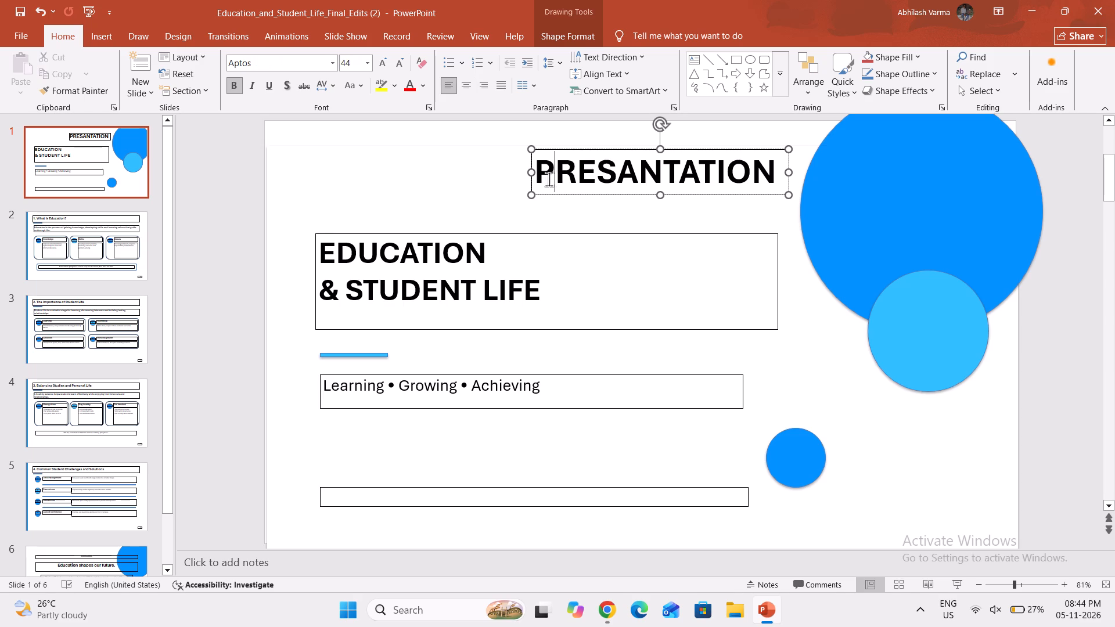
left_click(546, 180)
left_click(621, 201)
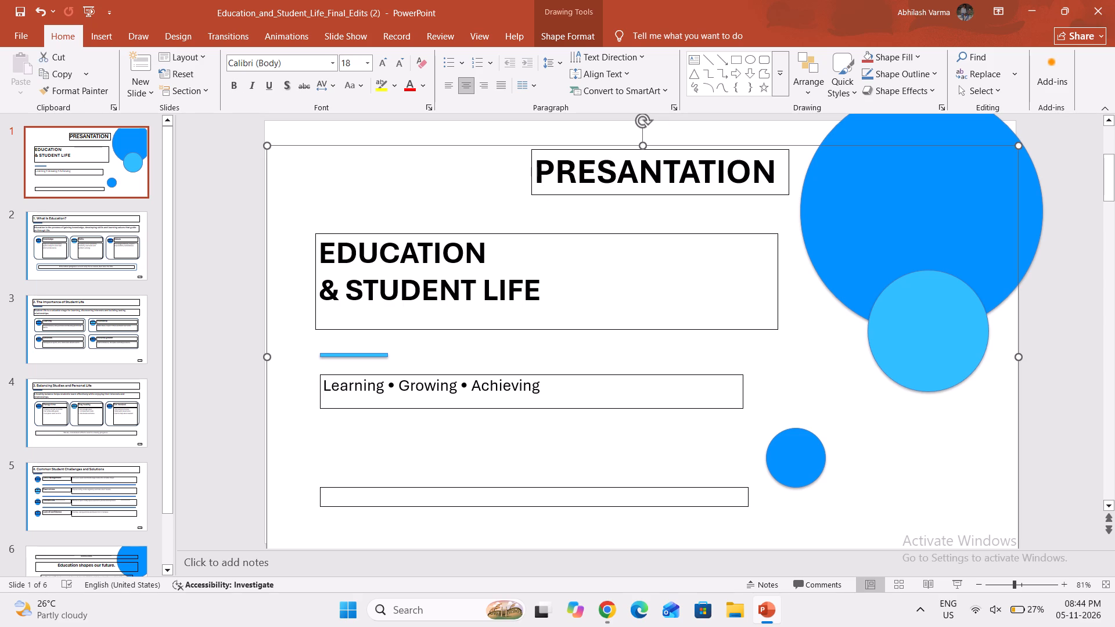
left_click_drag(621, 198, 616, 194)
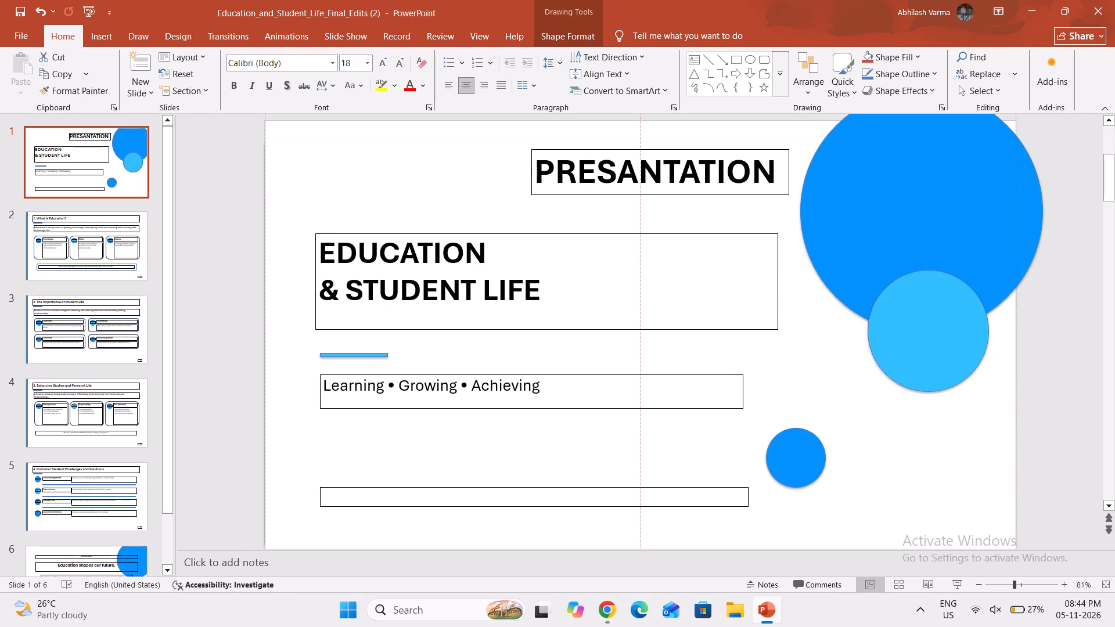
left_click_drag(616, 194, 618, 189)
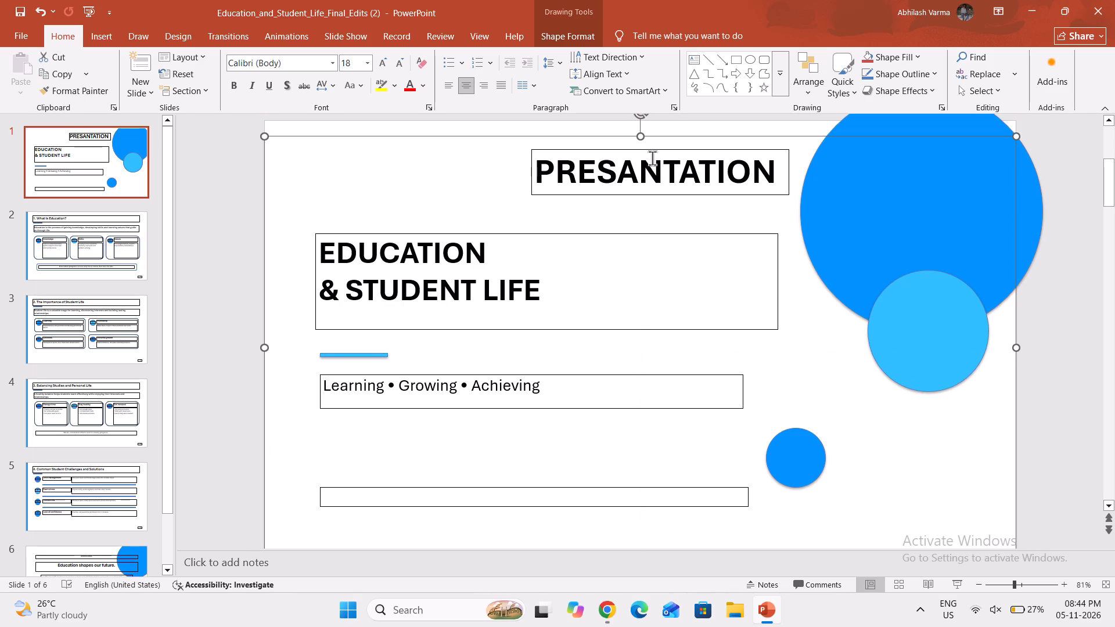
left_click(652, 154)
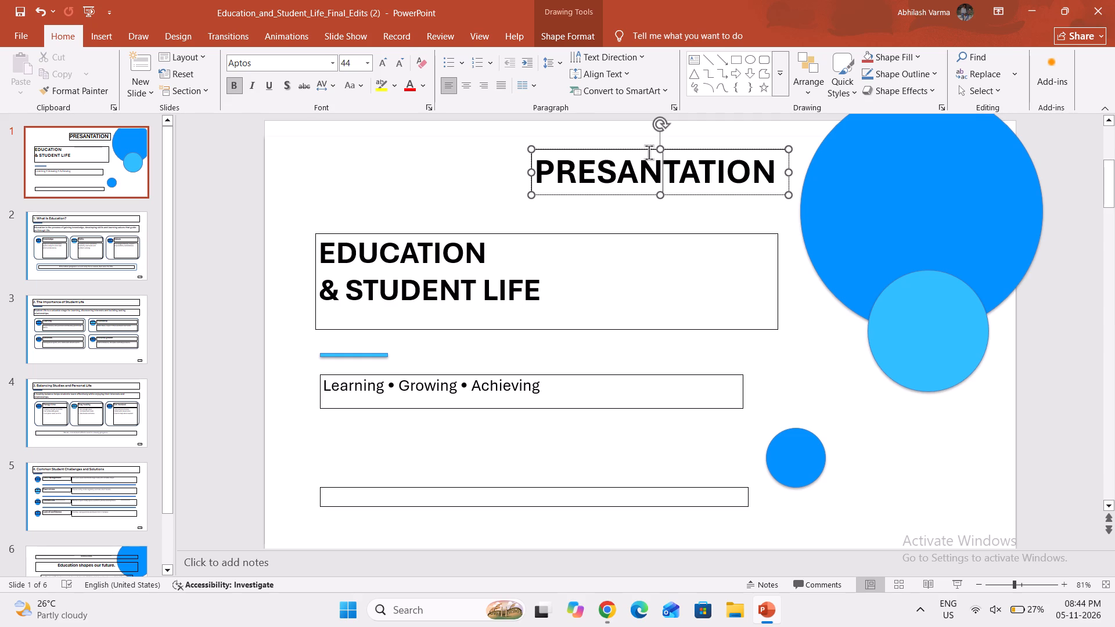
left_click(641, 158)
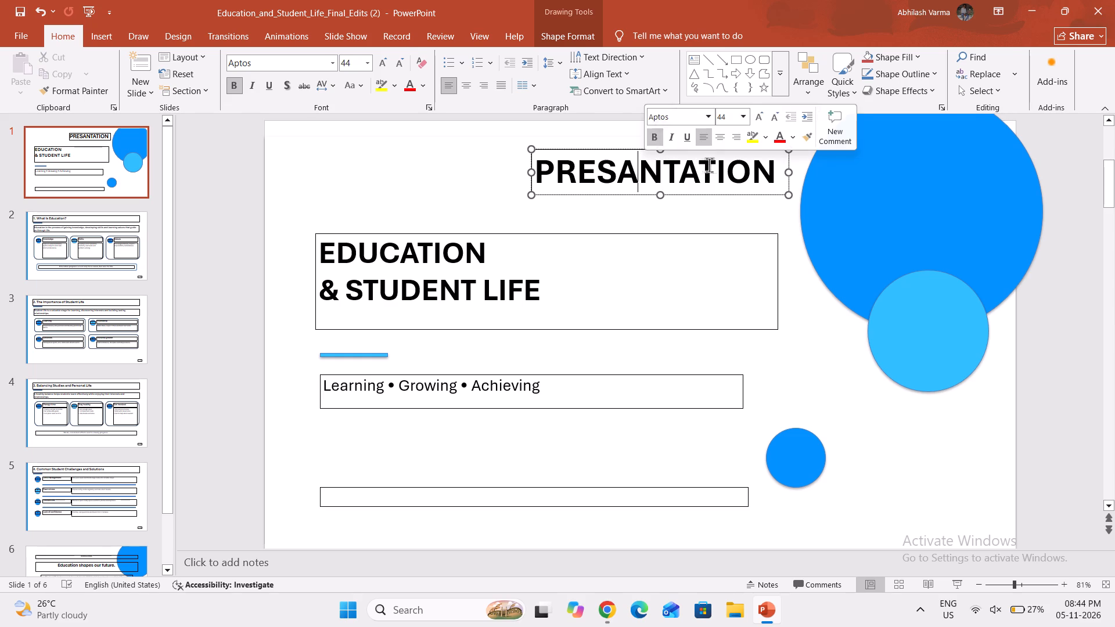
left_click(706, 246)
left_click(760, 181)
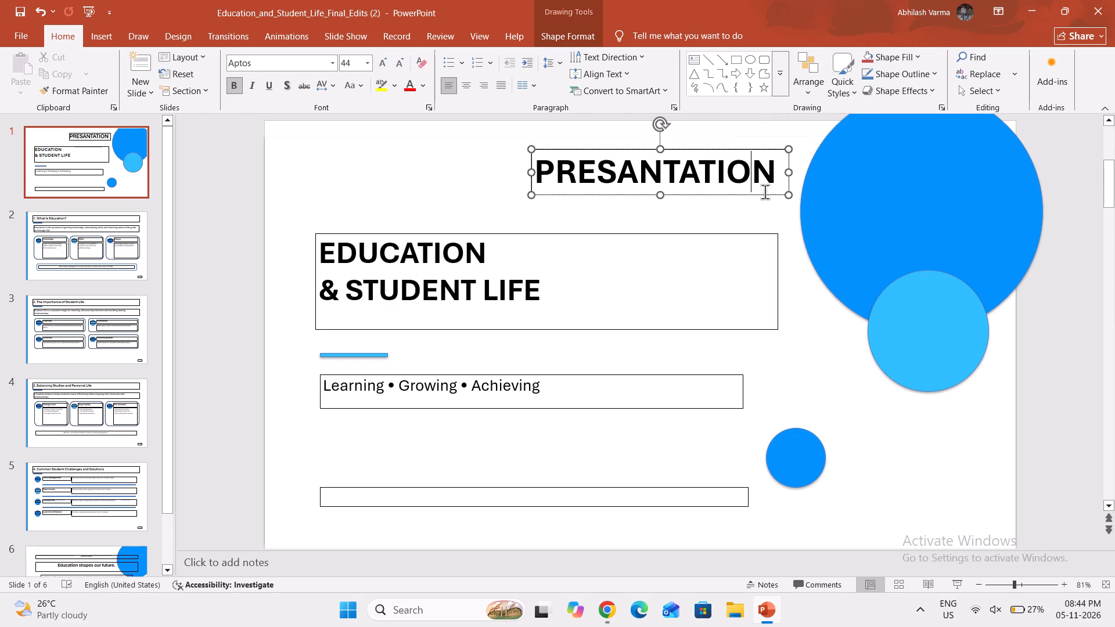
Move the PRESANTATION label away from the large blue circle to a roughly central spot above the title.
left_click_drag(757, 196, 753, 196)
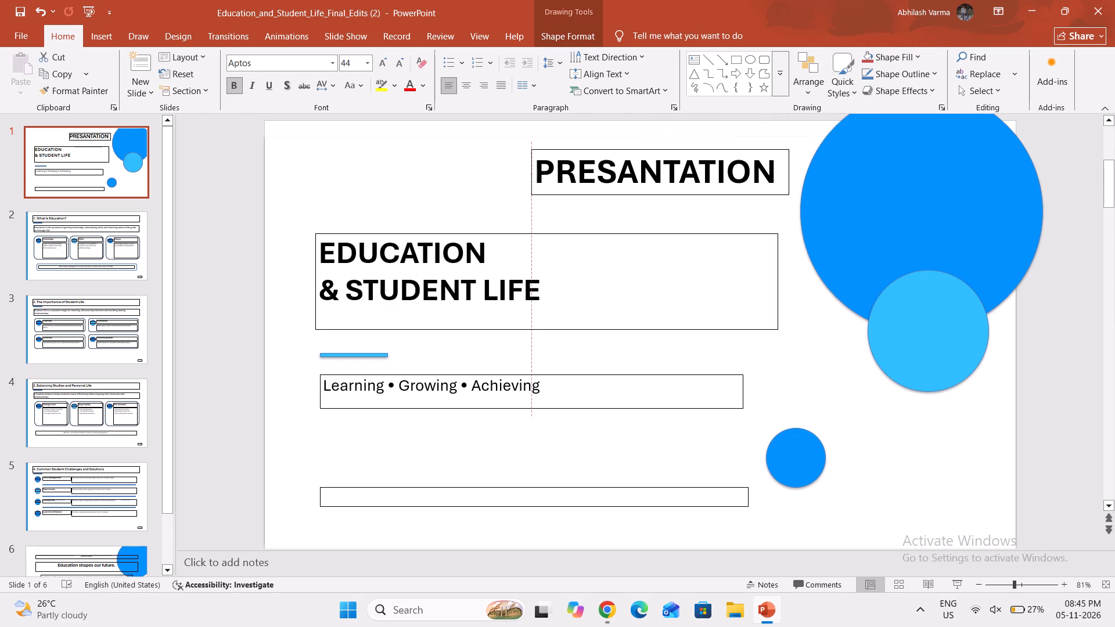
left_click_drag(753, 196, 674, 194)
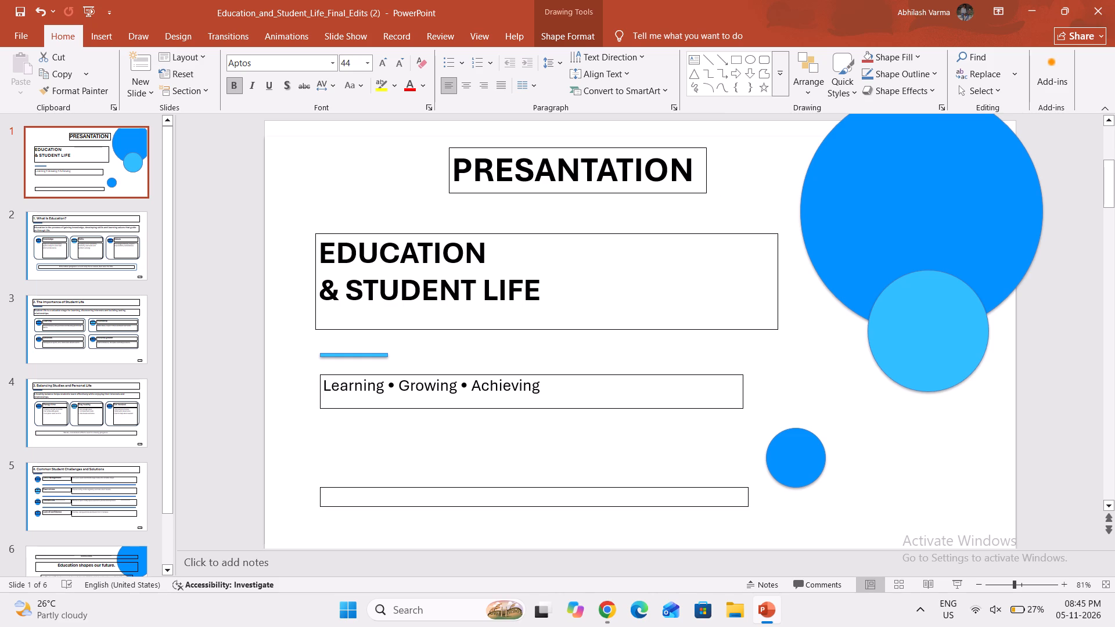
left_click_drag(674, 194, 650, 194)
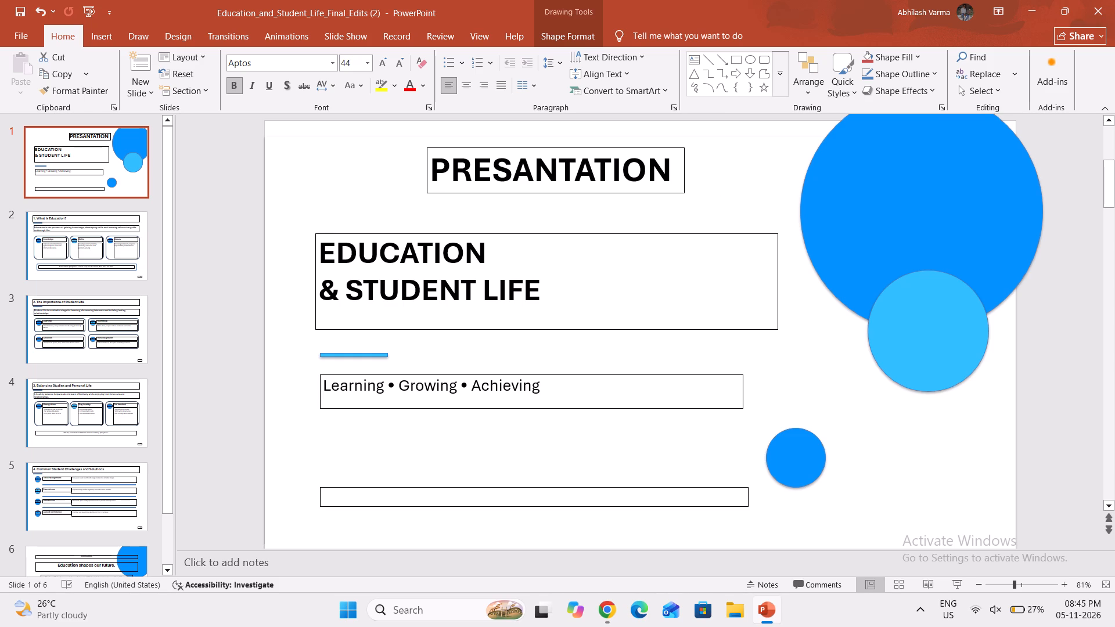
left_click_drag(650, 194, 674, 190)
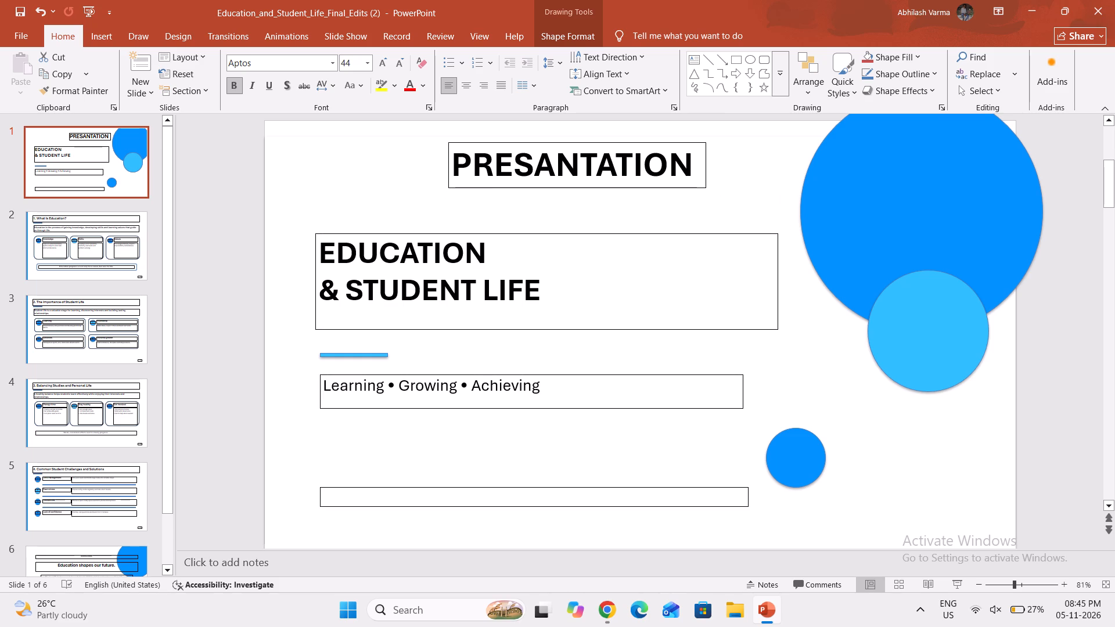
left_click_drag(674, 190, 674, 191)
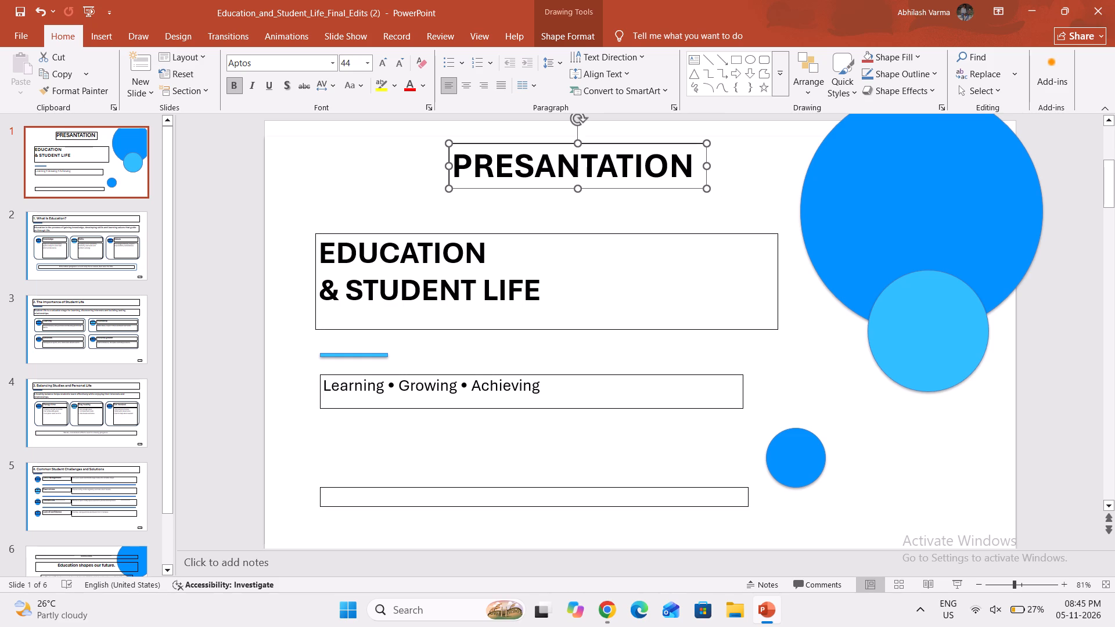
left_click(666, 212)
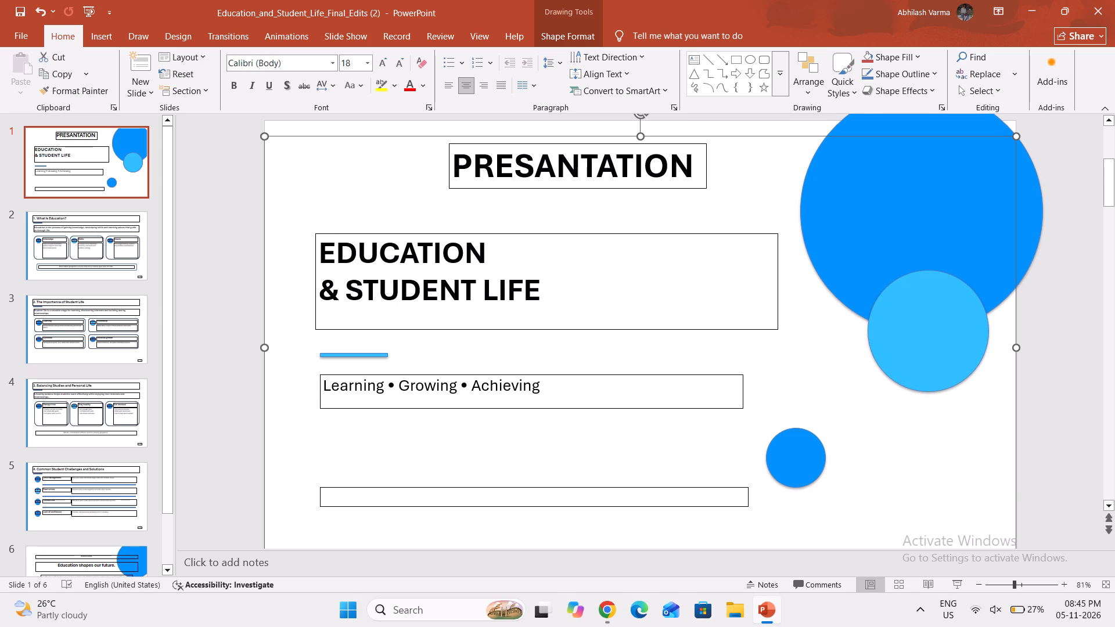
Draw a rectangle about 19.3 cm wide and 1.52 cm high beneath the "Learning • Growing • Achieving" box.
left_click(587, 449)
left_click(737, 64)
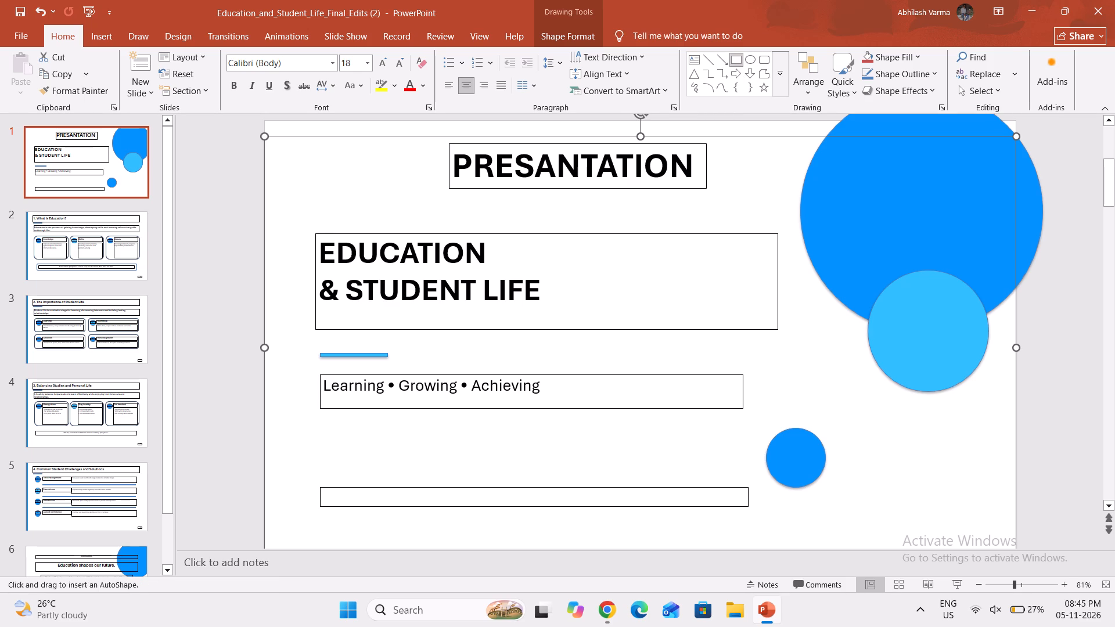
left_click_drag(329, 431, 657, 439)
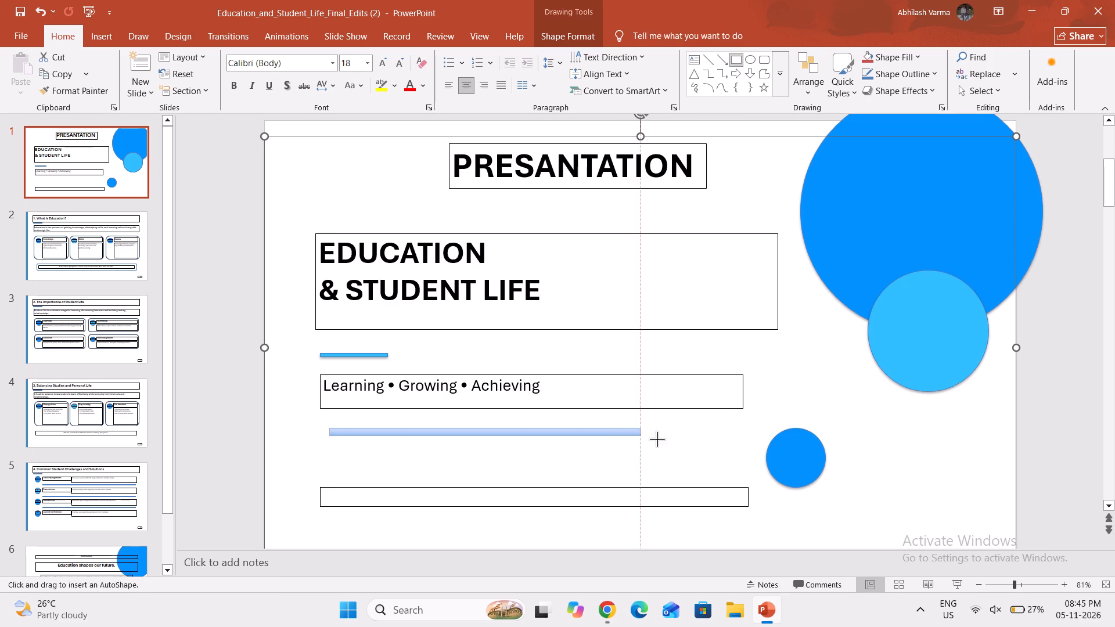
left_click_drag(657, 439, 755, 460)
left_click(728, 451)
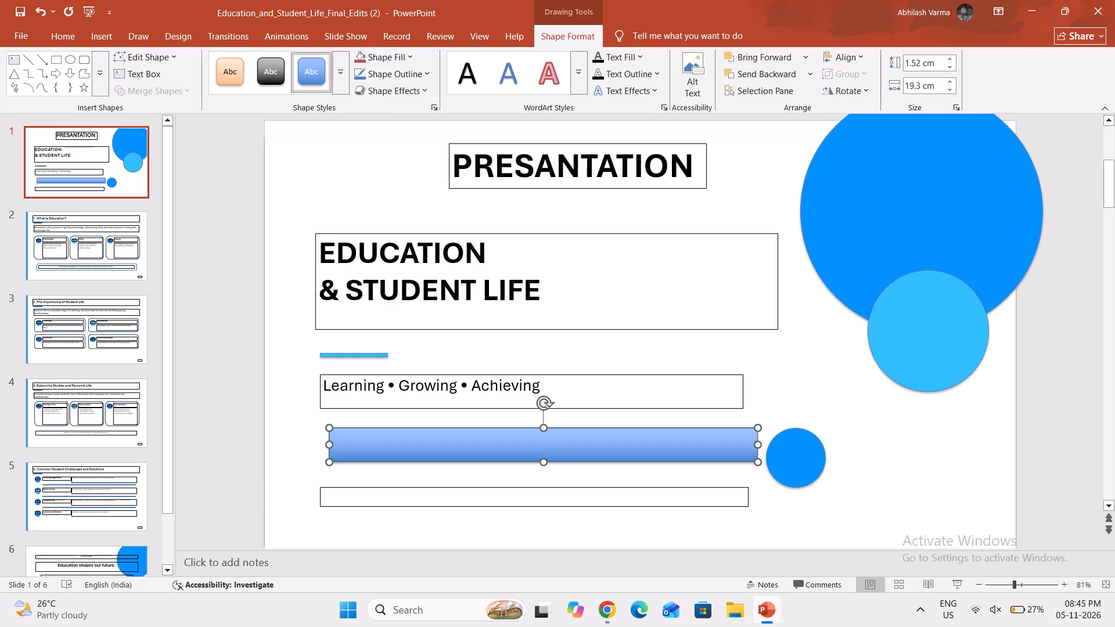
Apply the theme shape style with white fill and black outline to the new rectangle.
left_click(257, 71)
left_click(232, 81)
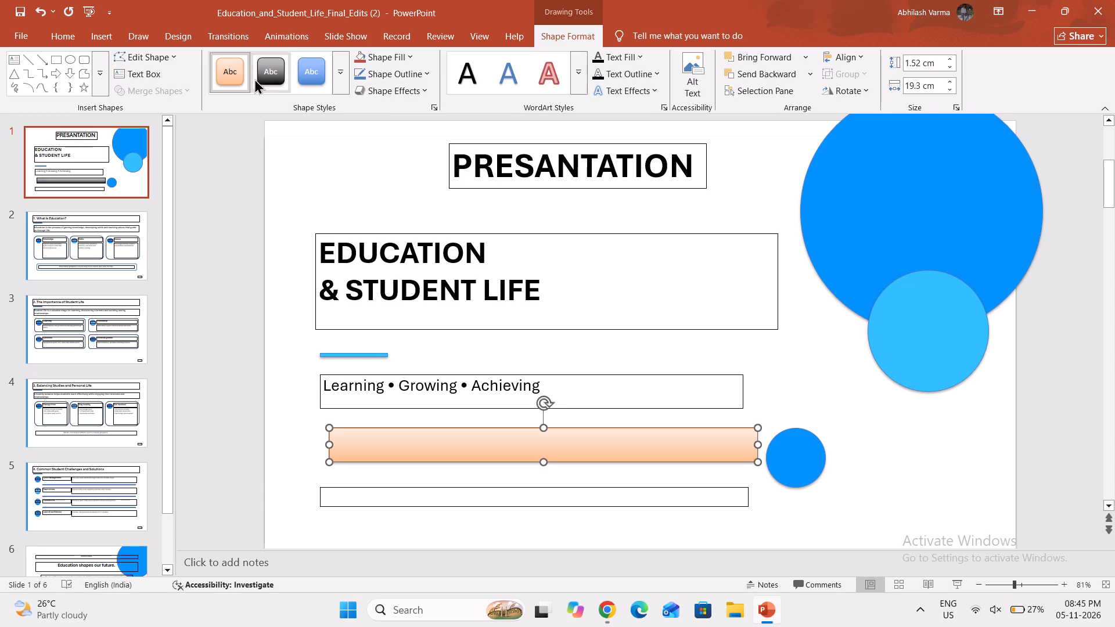
left_click(336, 67)
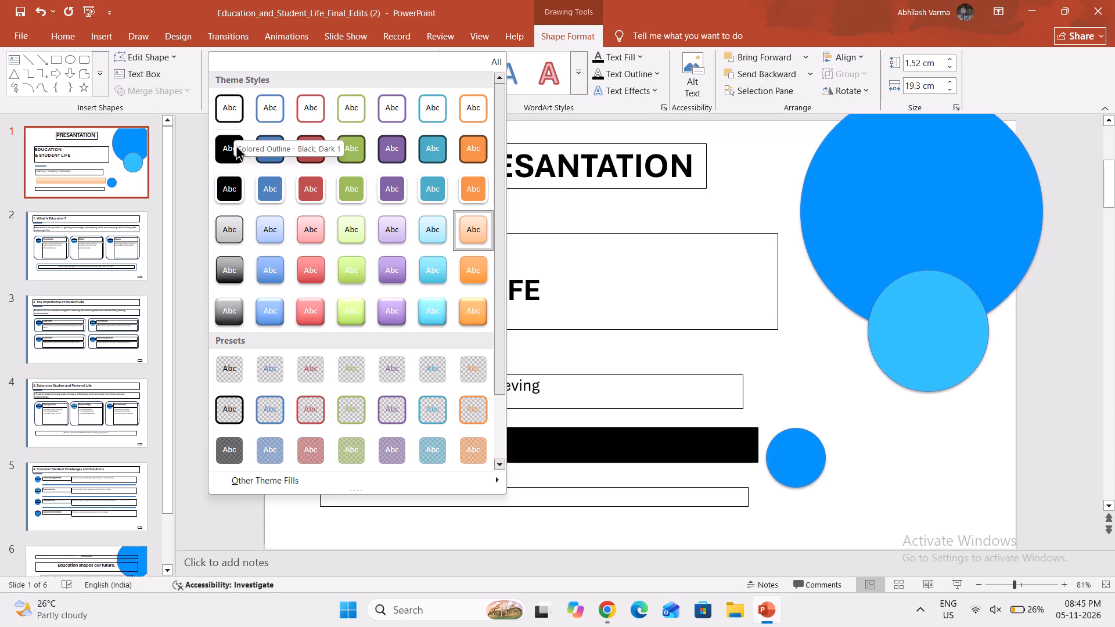
left_click(238, 107)
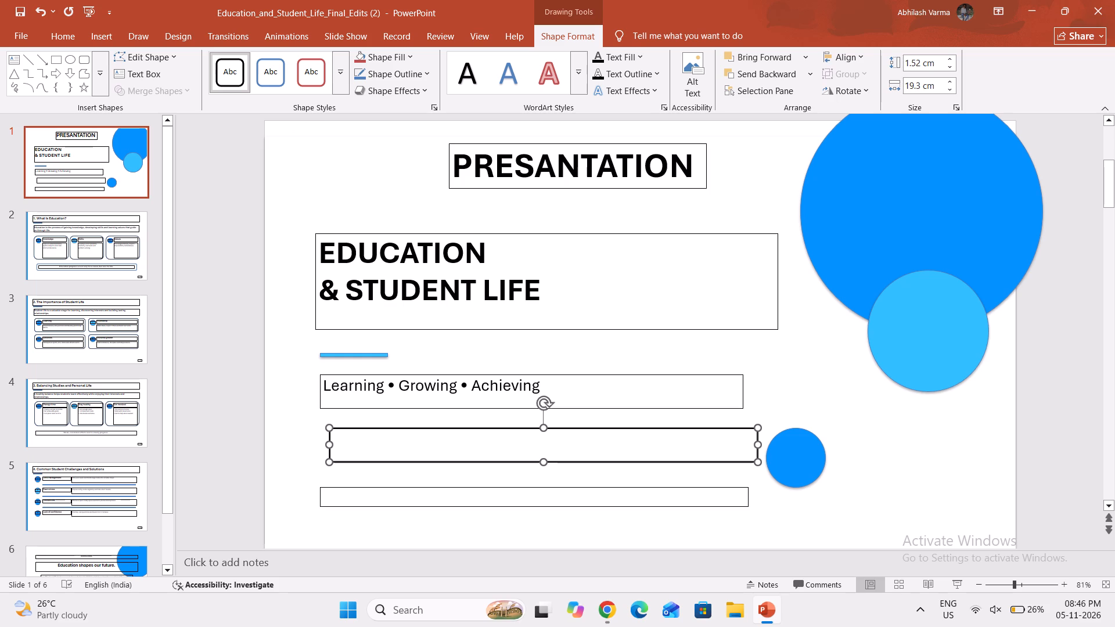
Correct the spelling of the PRESANTATION label to PRESENTATION.
left_click(557, 163)
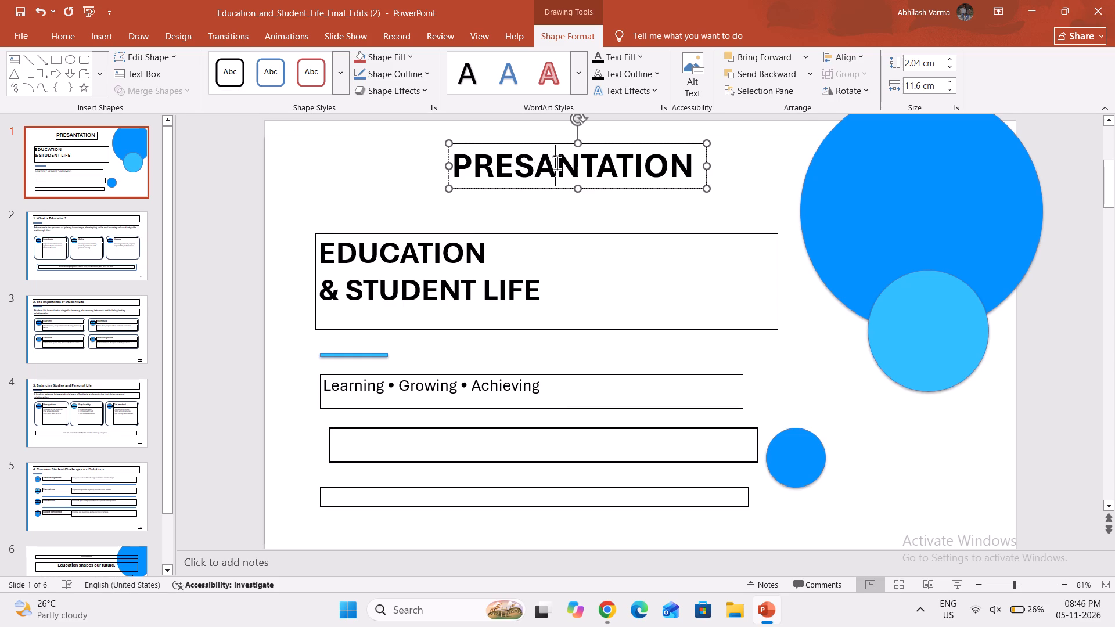
left_click(698, 162)
left_click(693, 177)
left_click(558, 164)
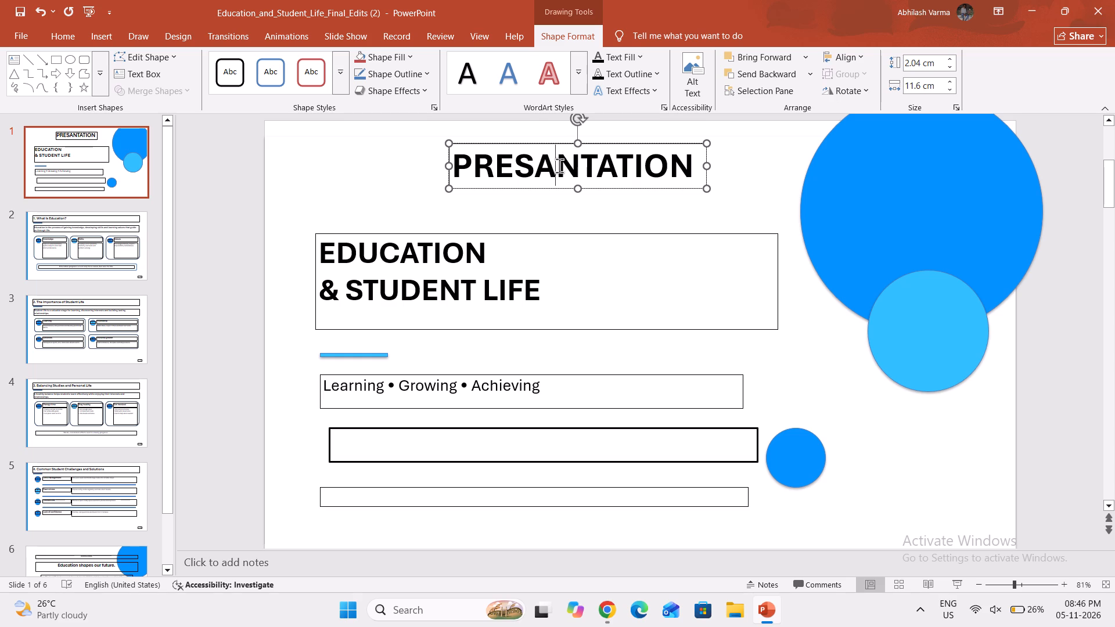
key("BackSpace")
key("e")
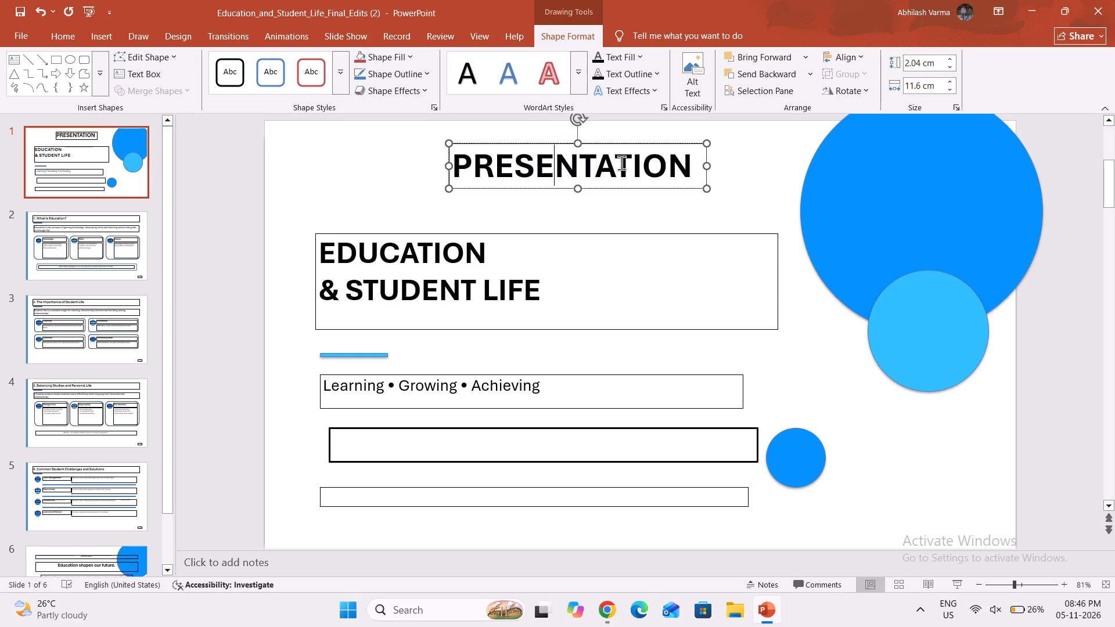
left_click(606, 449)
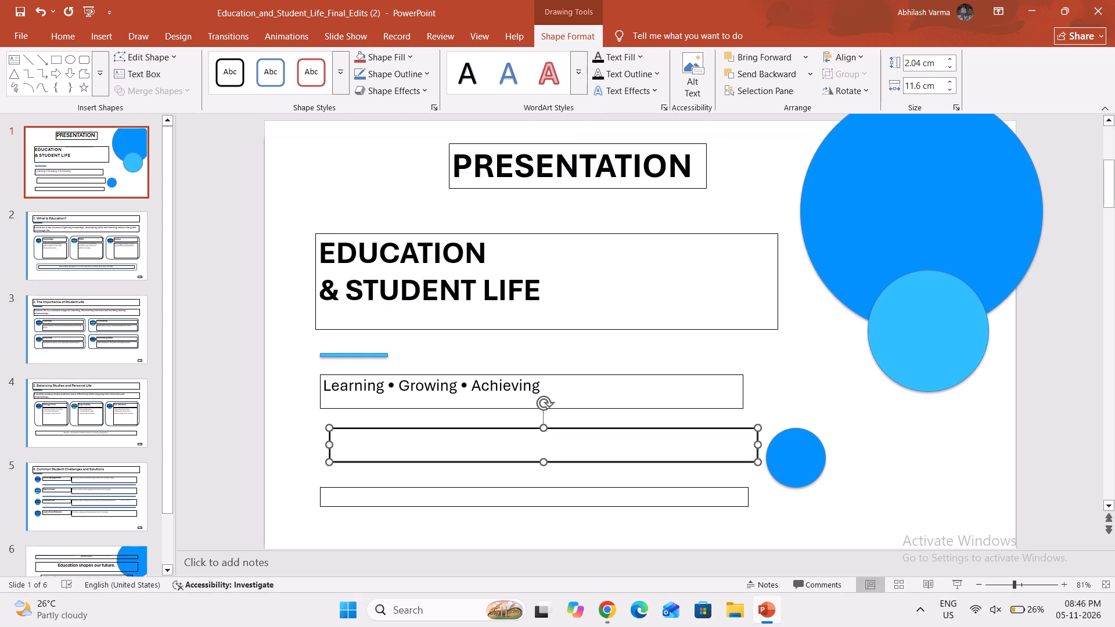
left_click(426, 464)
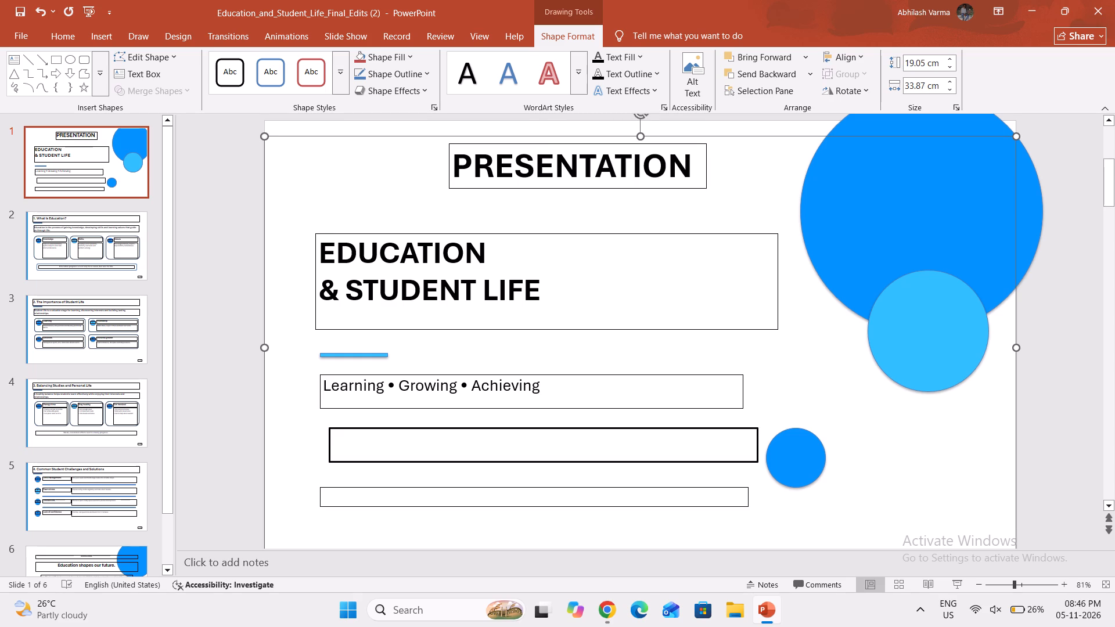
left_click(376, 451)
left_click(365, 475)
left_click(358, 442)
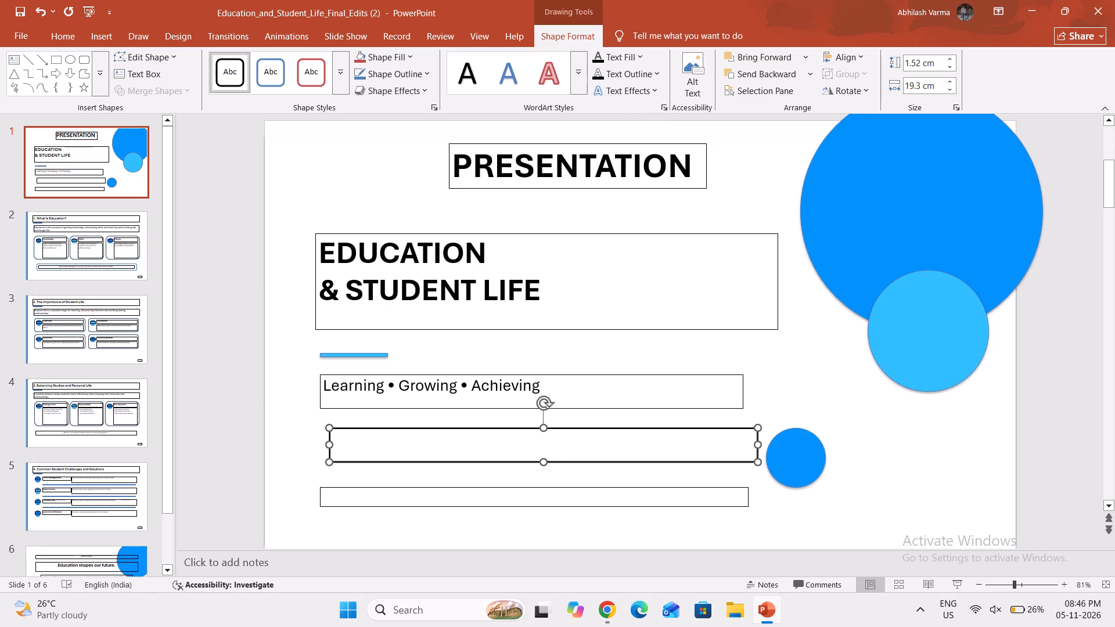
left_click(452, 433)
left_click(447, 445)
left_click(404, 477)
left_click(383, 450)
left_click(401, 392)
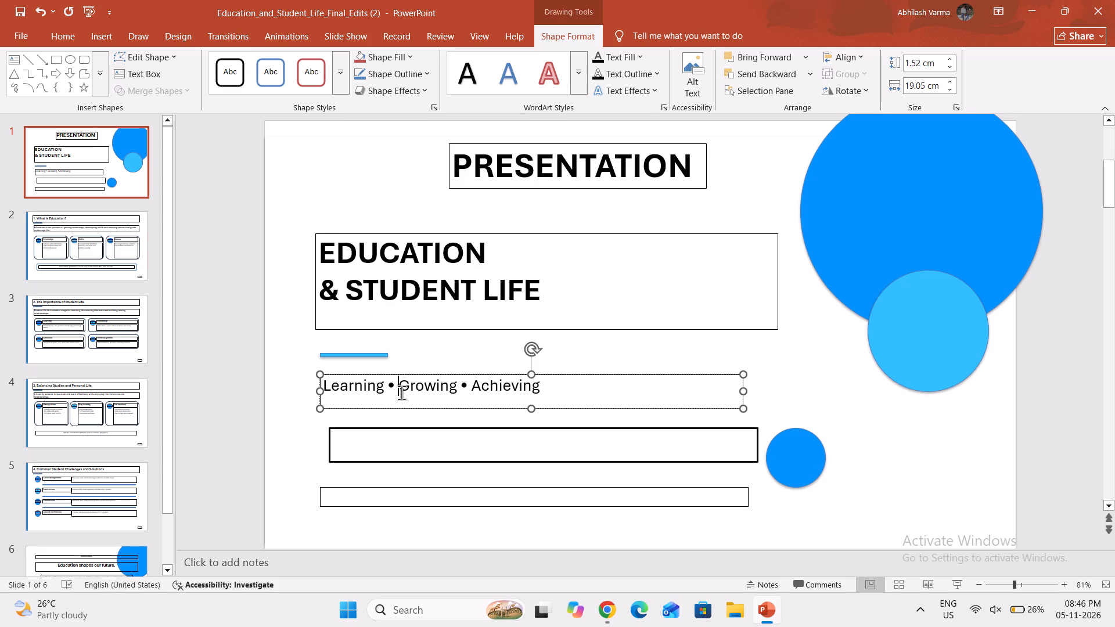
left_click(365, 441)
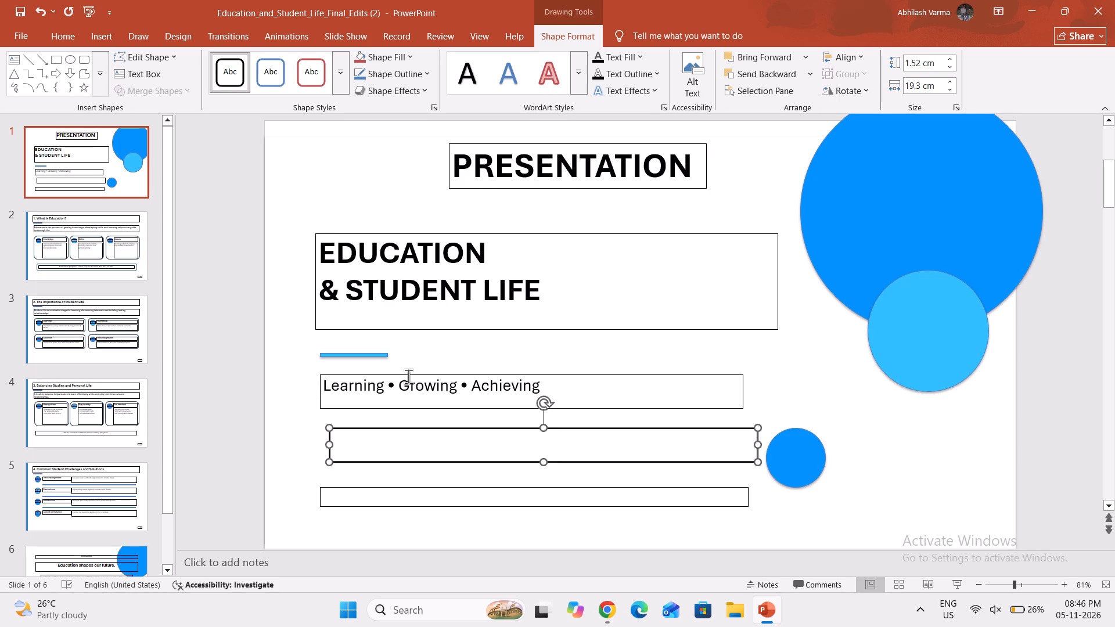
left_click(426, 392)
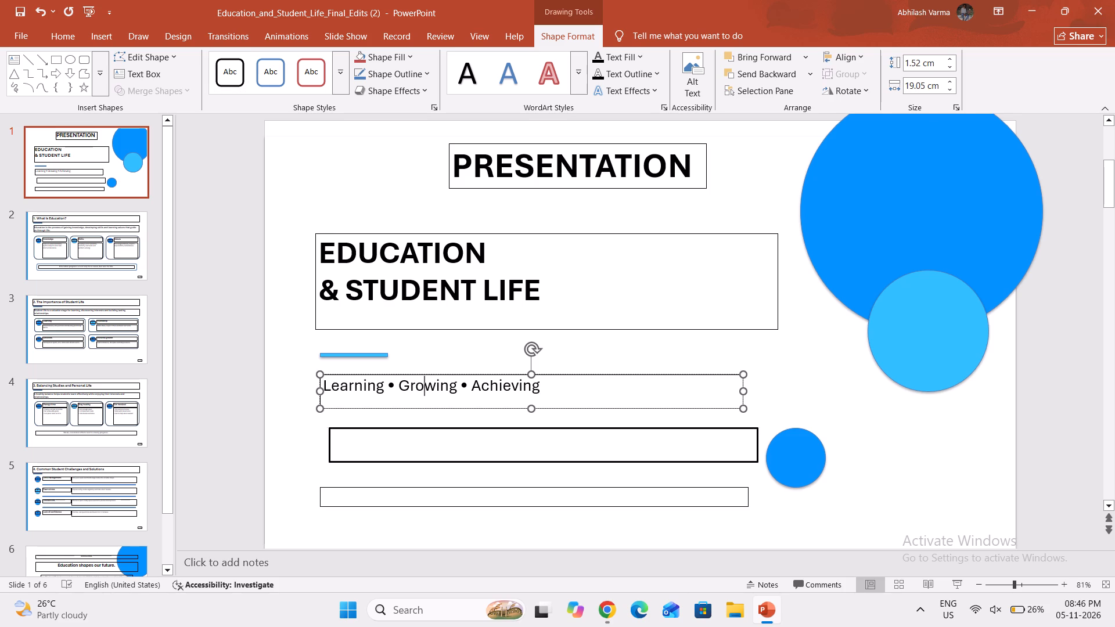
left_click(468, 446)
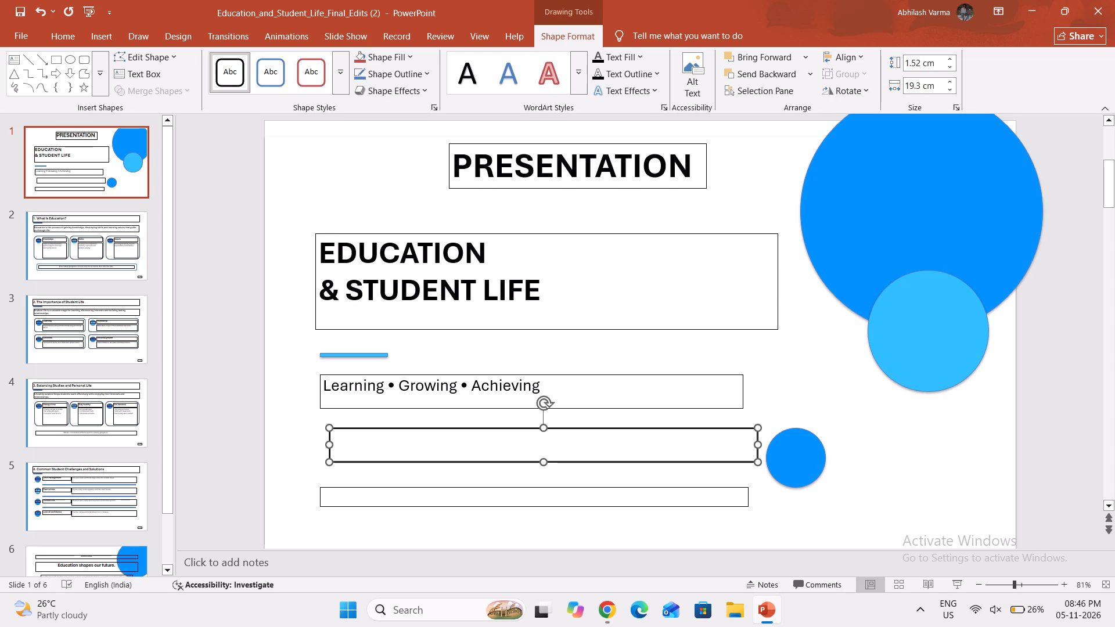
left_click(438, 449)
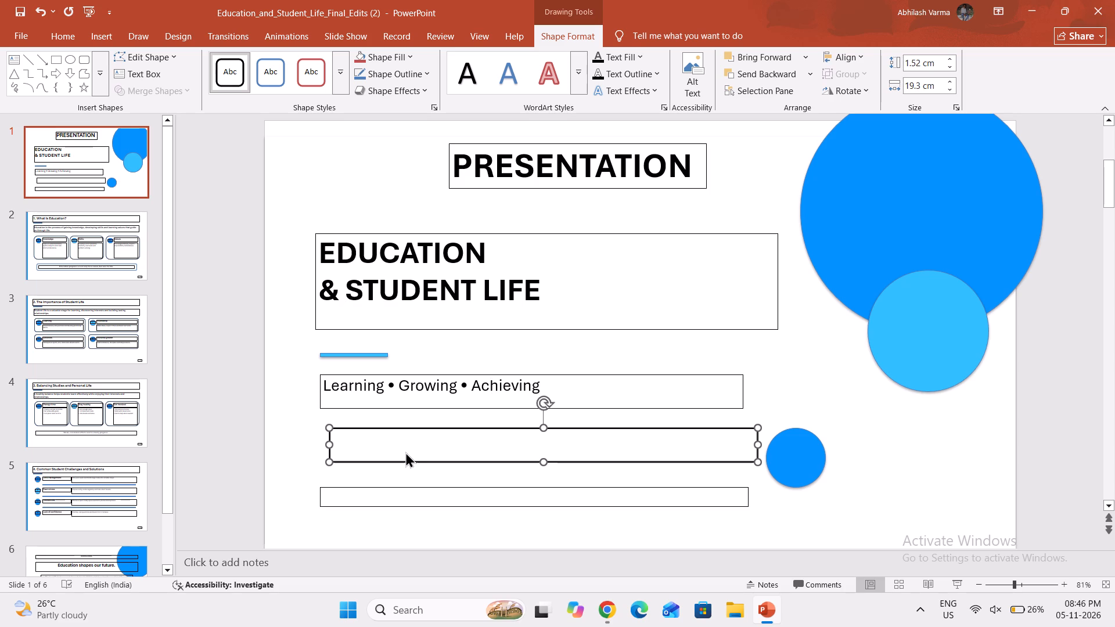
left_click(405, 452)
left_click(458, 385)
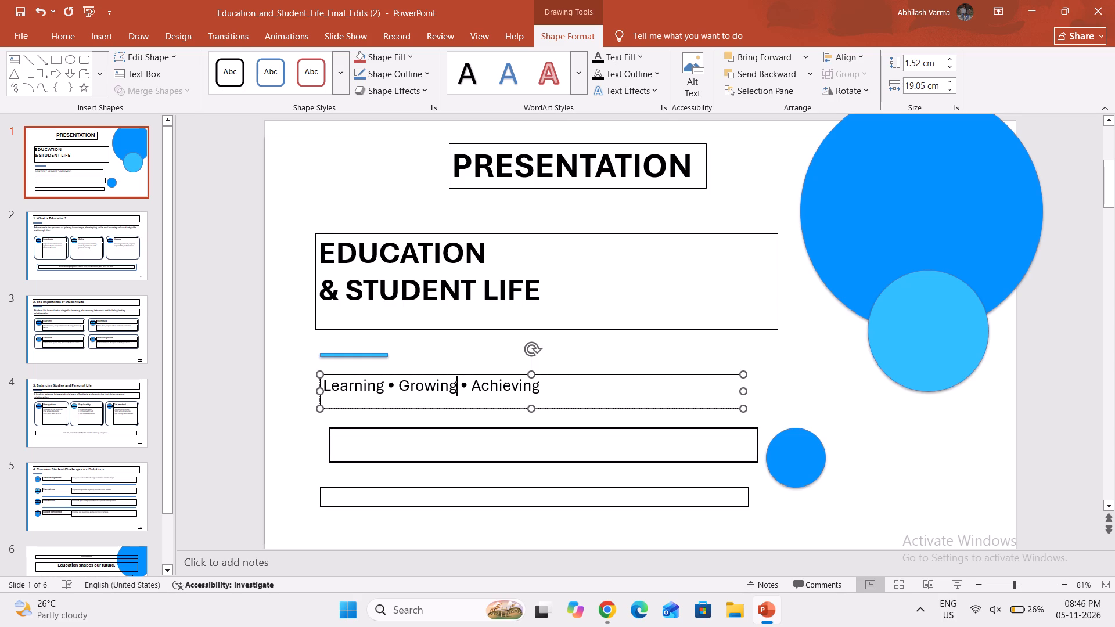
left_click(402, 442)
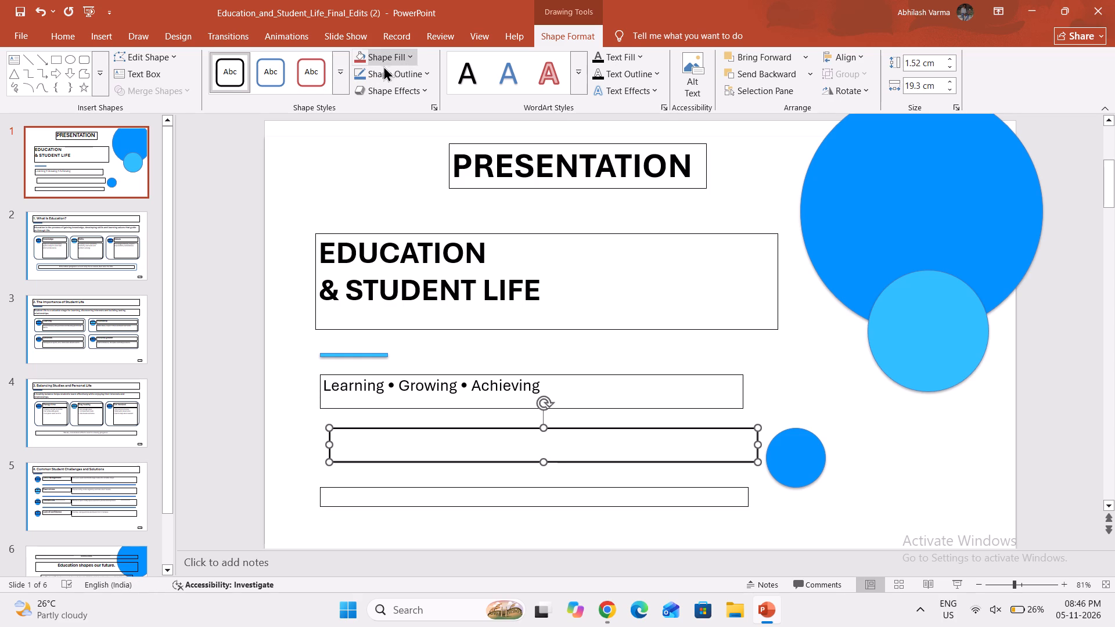
Open the empty black-outlined rectangle for text entry using the Text Box tool.
left_click(165, 76)
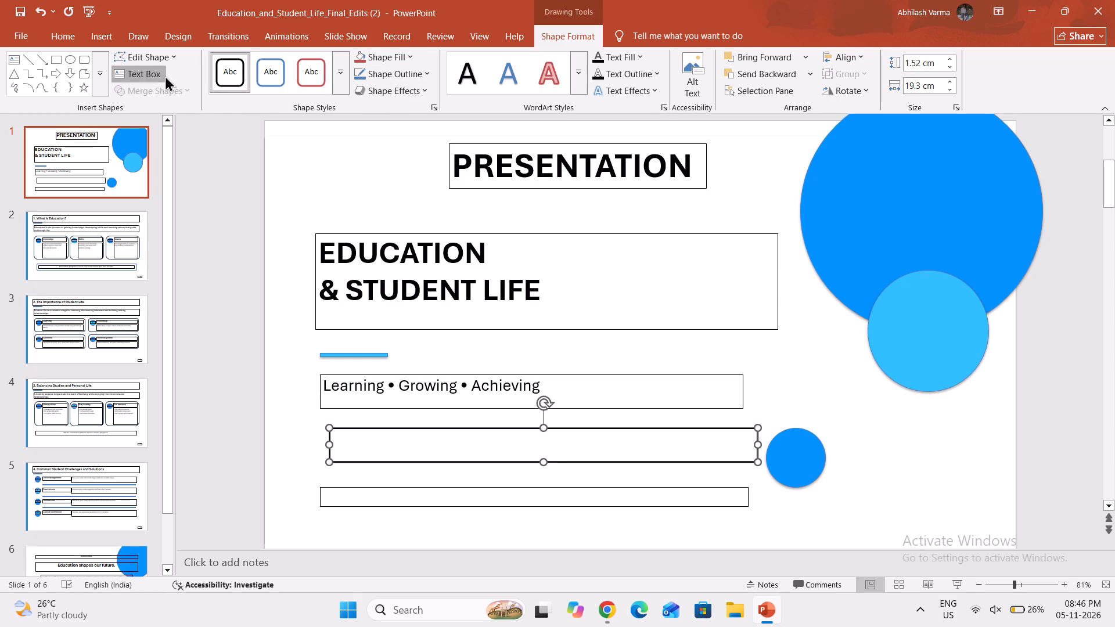
left_click(504, 452)
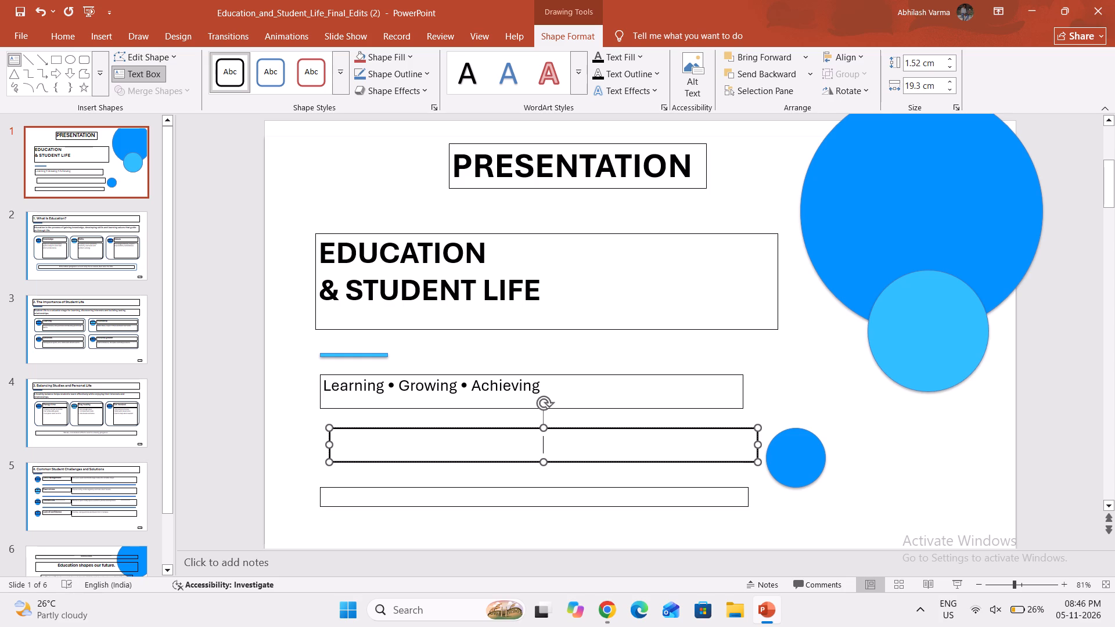
left_click(425, 445)
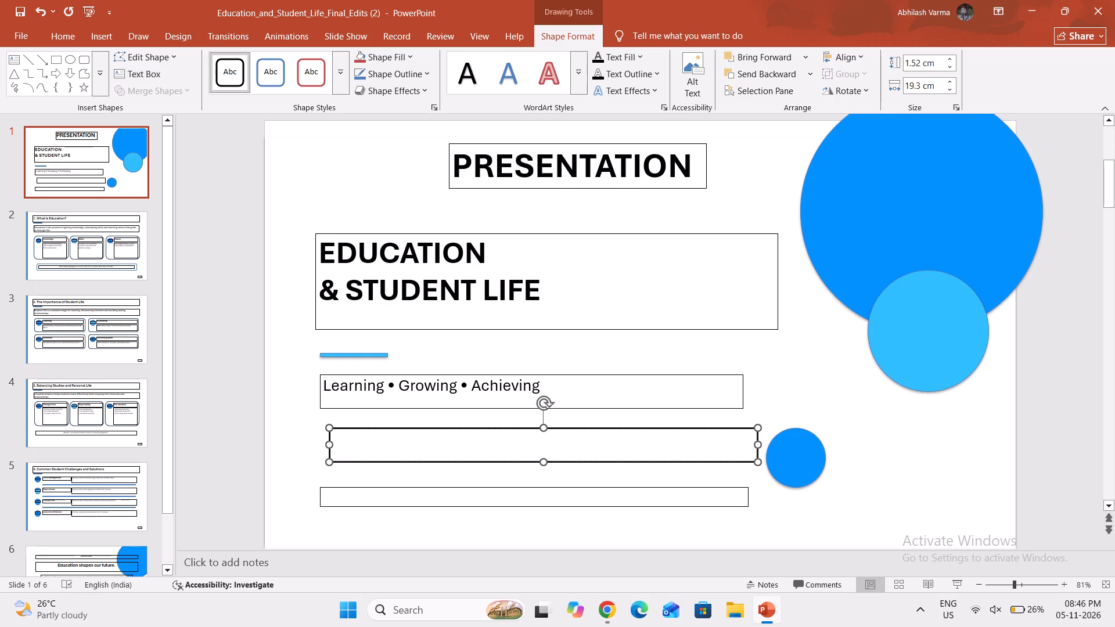
Shift the black-outlined rectangle slightly toward the small blue circle.
left_click(365, 444)
left_click_drag(387, 445, 393, 446)
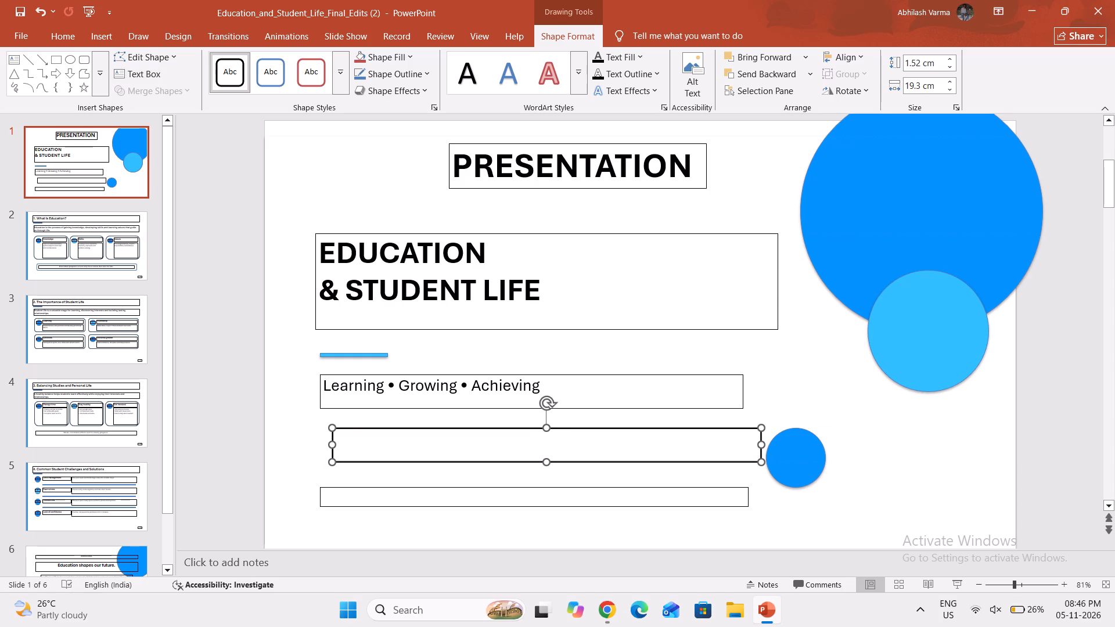
Enter "PRESENTED BY :" in the empty black-outlined rectangle below the tagline.
left_click(515, 439)
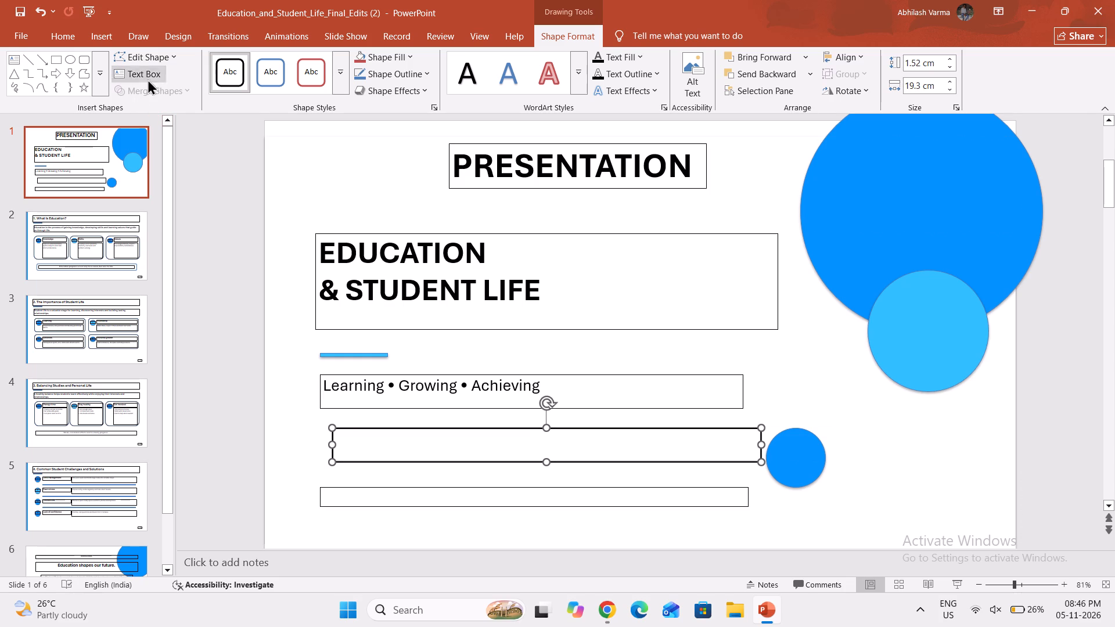
left_click(164, 79)
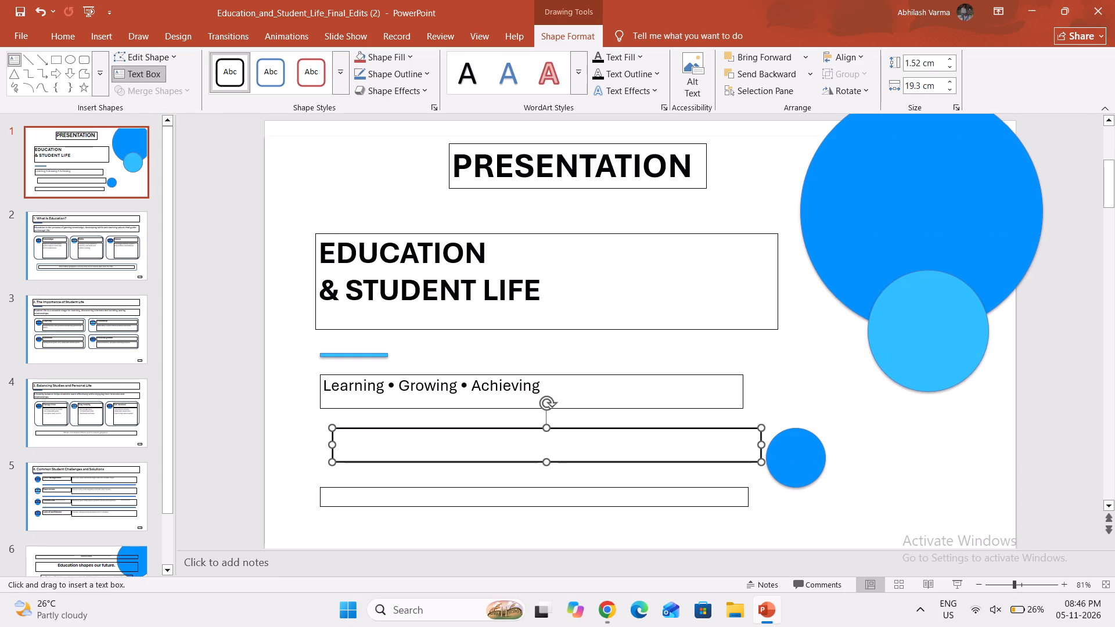
left_click(358, 452)
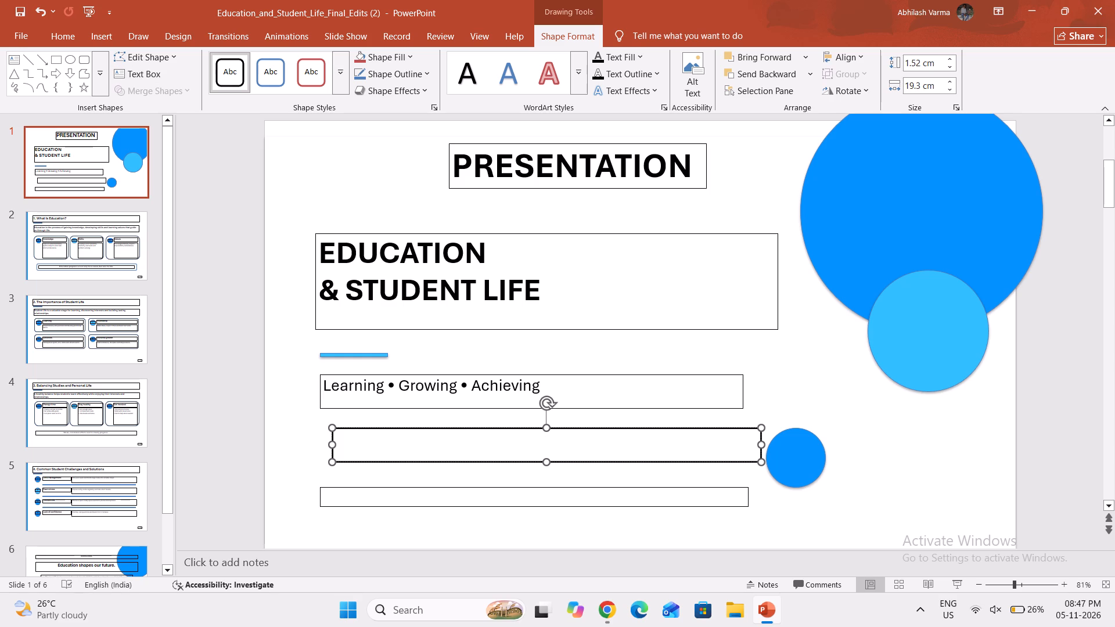
key("BackSpace")
key("BackSpace")
key("BackSpace")
key("BackSpace")
key("BackSpace")
key("BackSpace")
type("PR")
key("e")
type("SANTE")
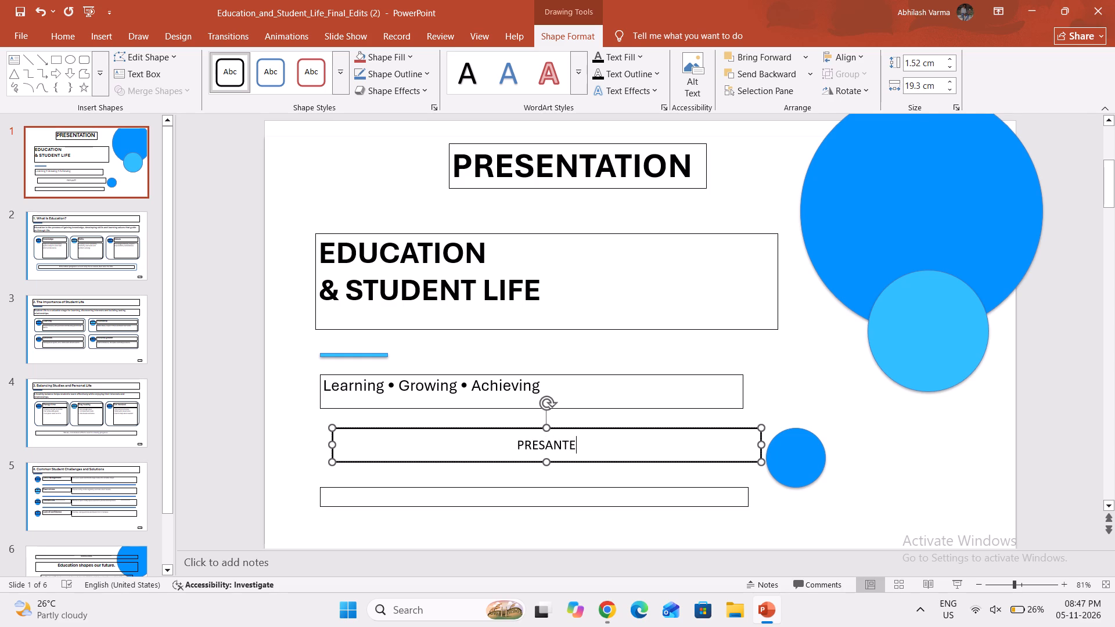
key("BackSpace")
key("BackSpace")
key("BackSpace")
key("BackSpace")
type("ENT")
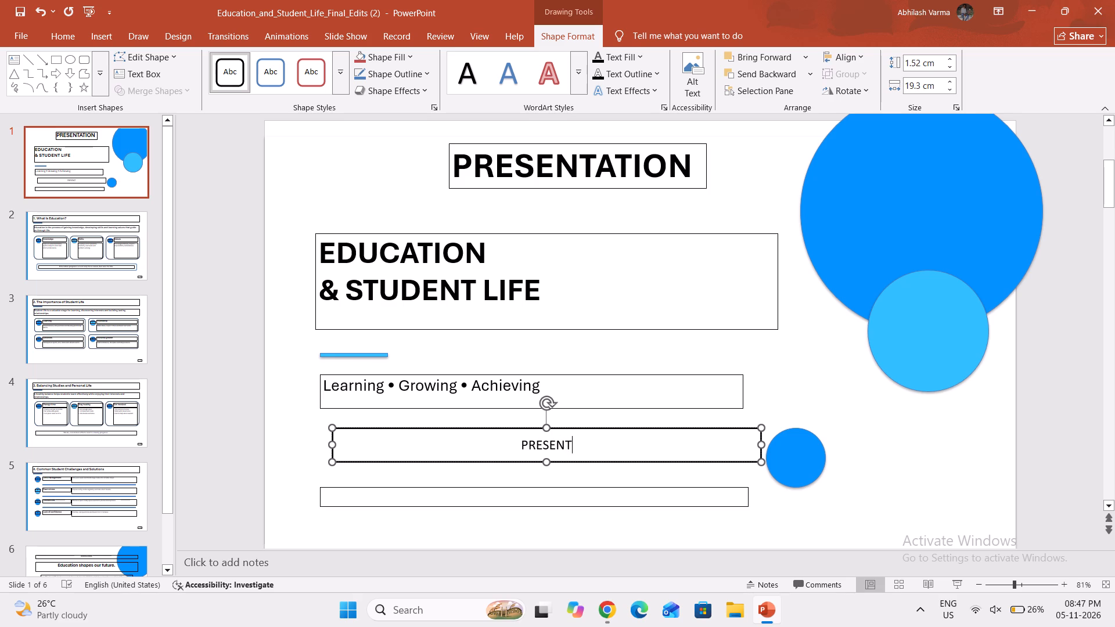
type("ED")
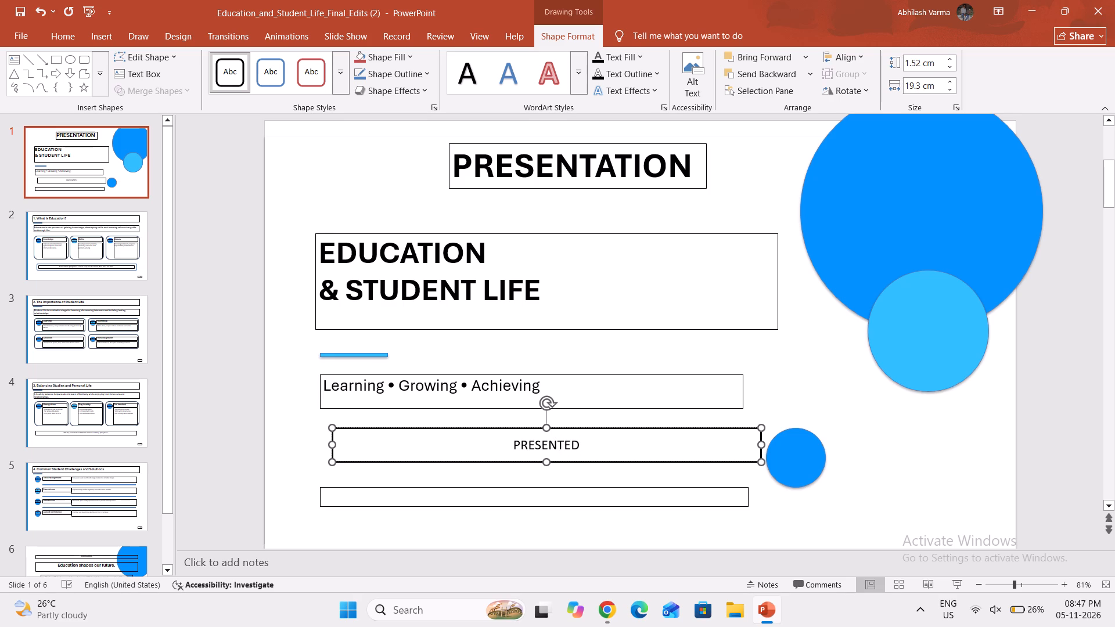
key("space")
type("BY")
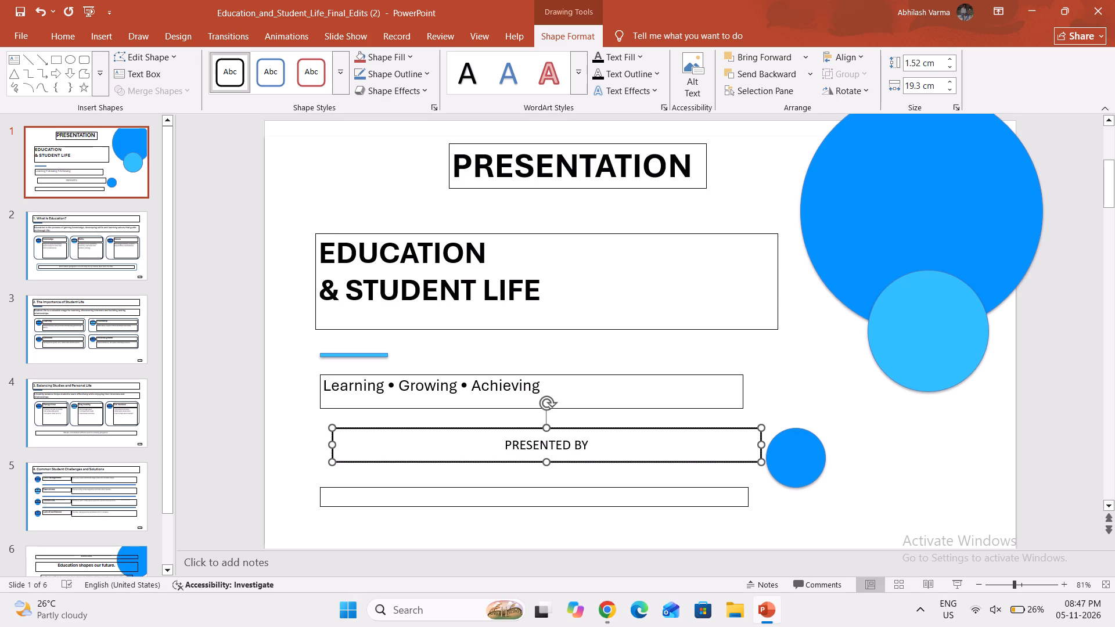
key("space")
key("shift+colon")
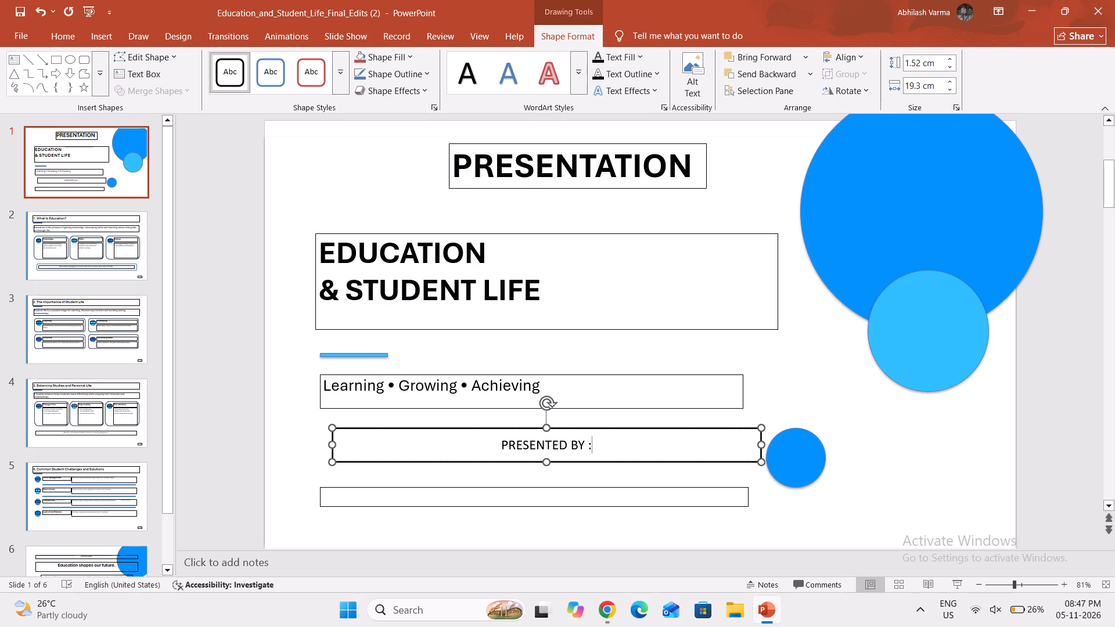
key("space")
Add the presenter's name on a second line beneath "PRESENTED BY :" in the black-outlined rectangle.
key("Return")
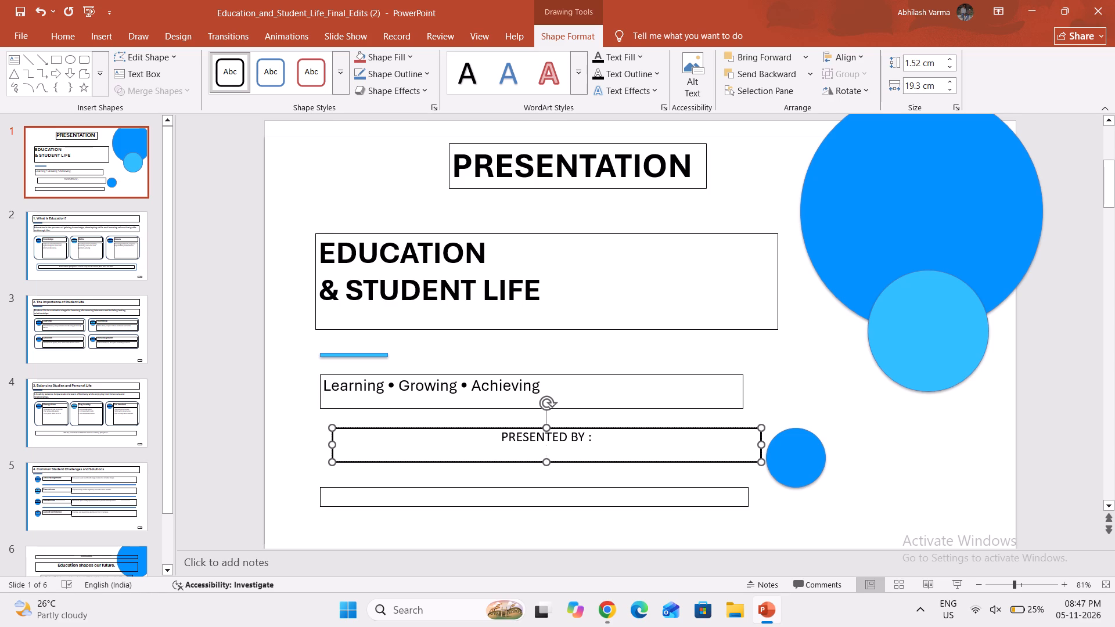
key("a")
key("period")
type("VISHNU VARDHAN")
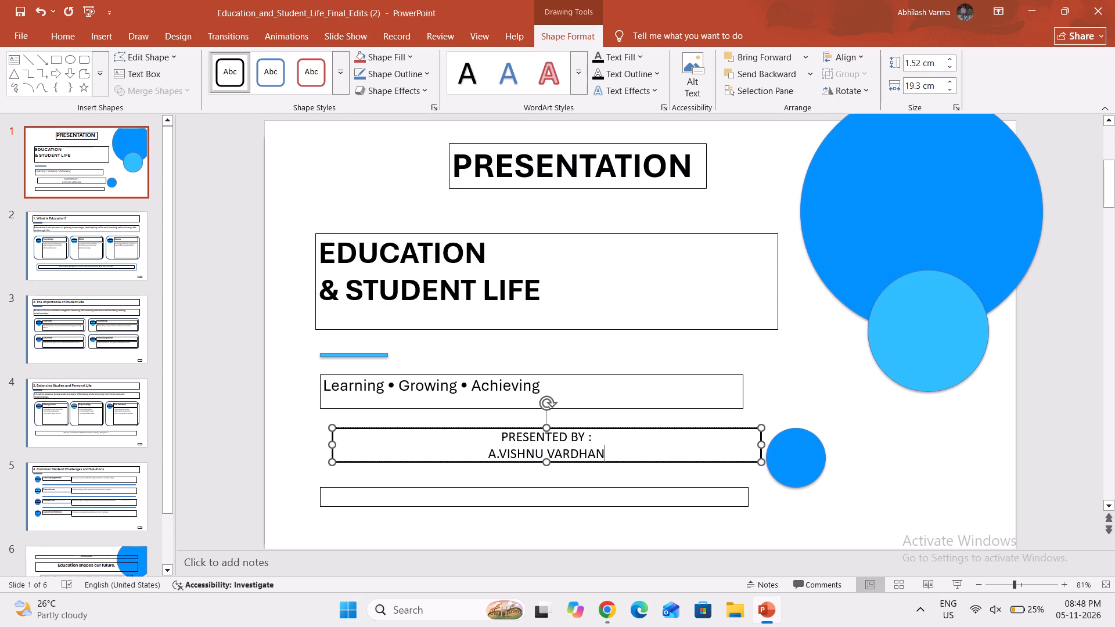
left_click(814, 394)
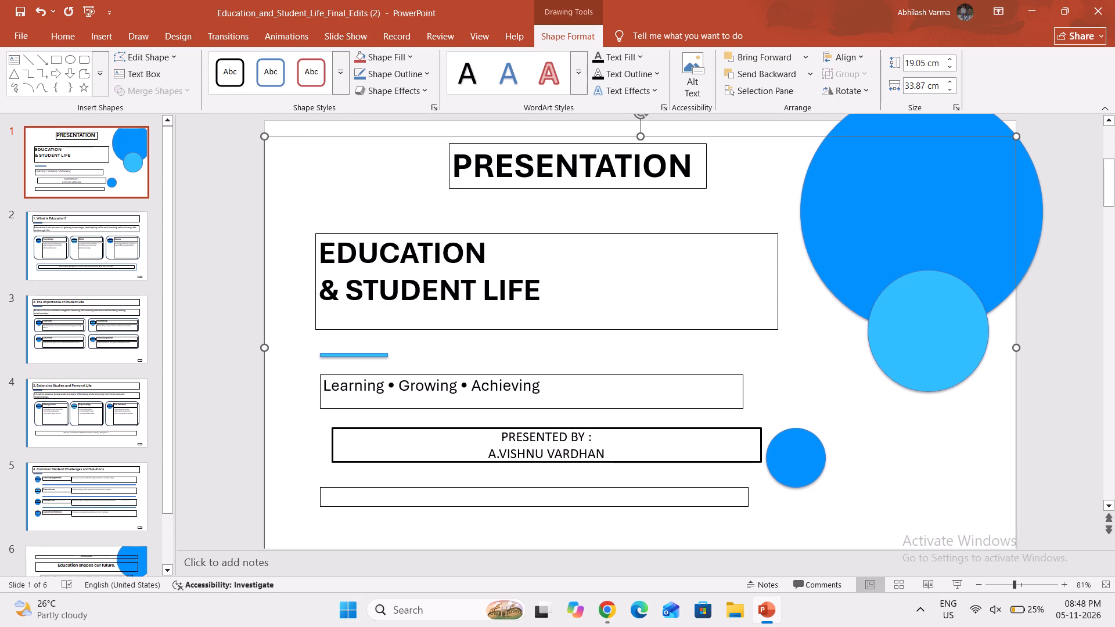
Shift the thin empty box near the slide's bottom so its side edges line up with the PRESENTED BY rectangle.
scroll(811, 388, "down", 2)
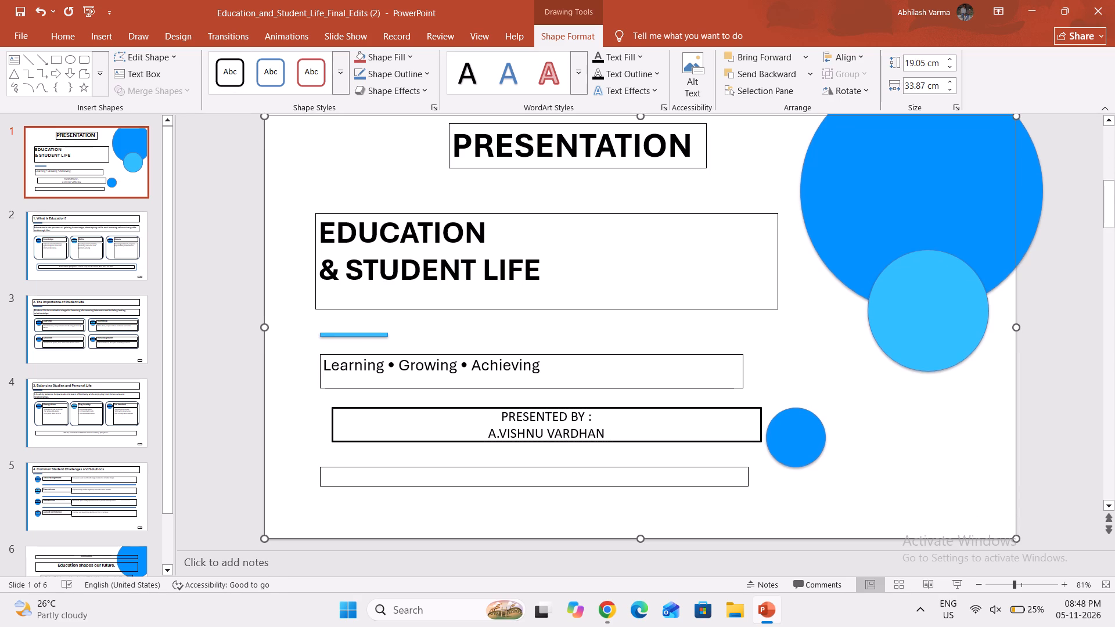
left_click(721, 476)
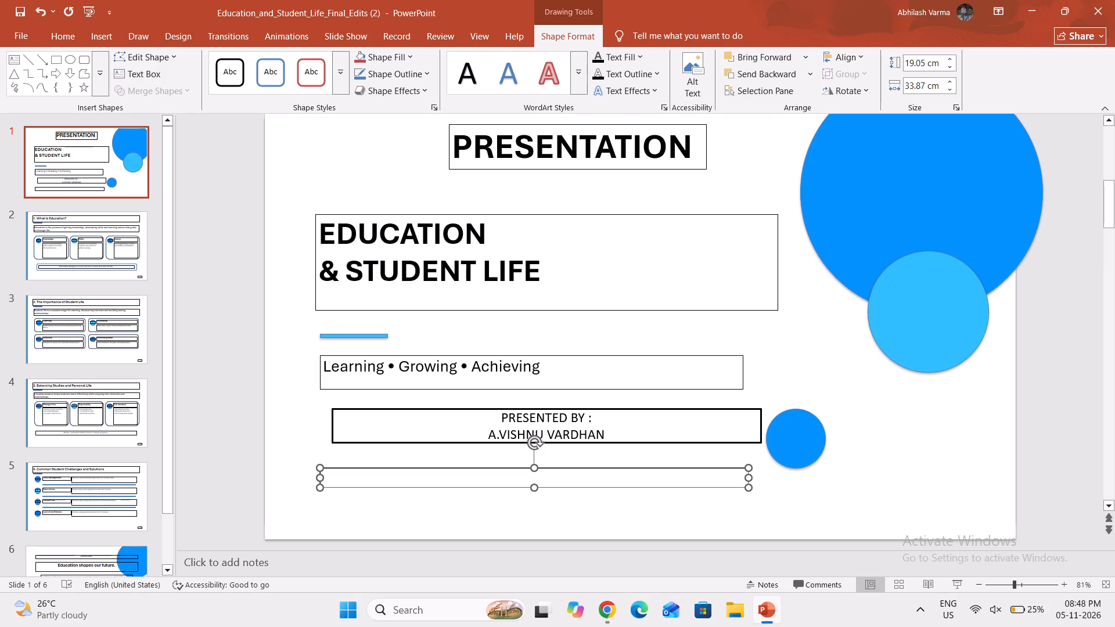
left_click_drag(721, 476, 721, 475)
left_click_drag(721, 475, 735, 480)
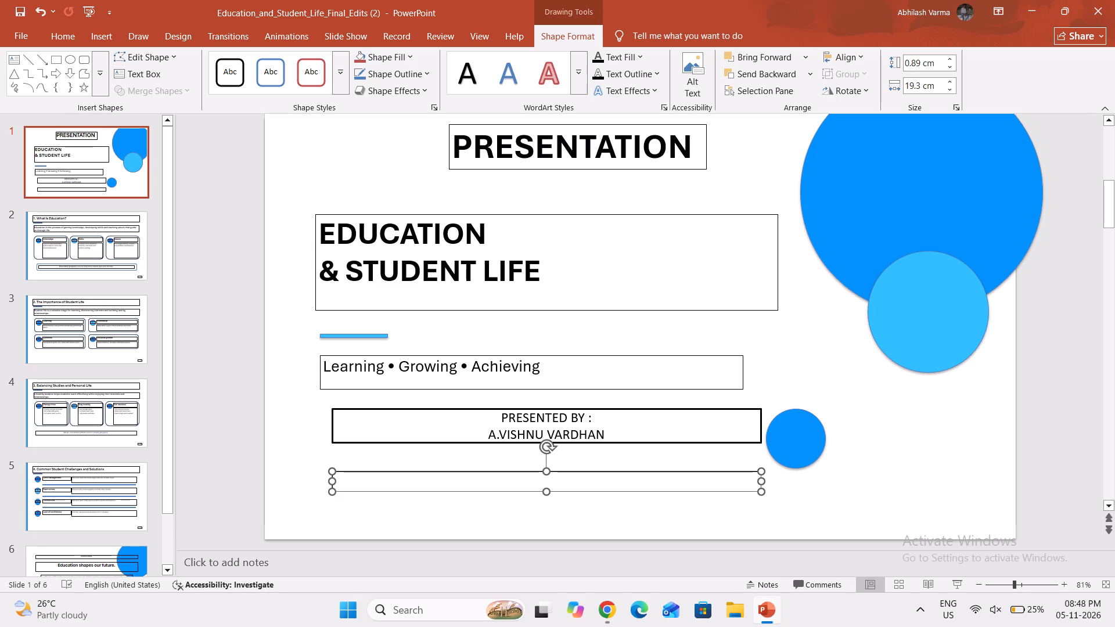
Resize the PRESENTED BY rectangle to about 2.25 cm high and 9.34 cm wide.
left_click(645, 422)
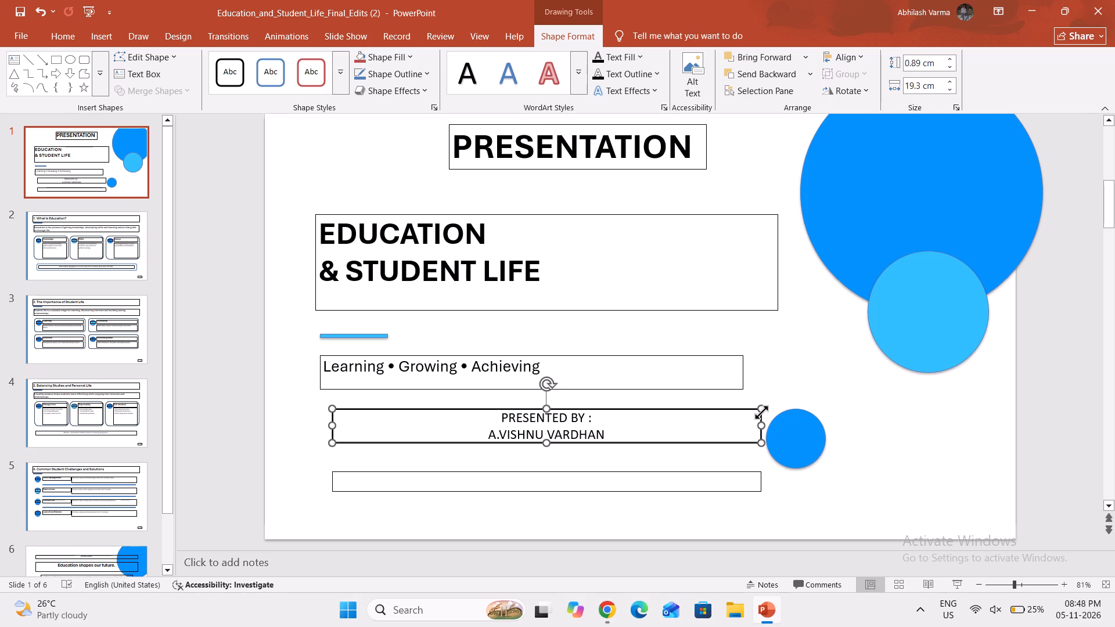
left_click_drag(761, 412, 688, 412)
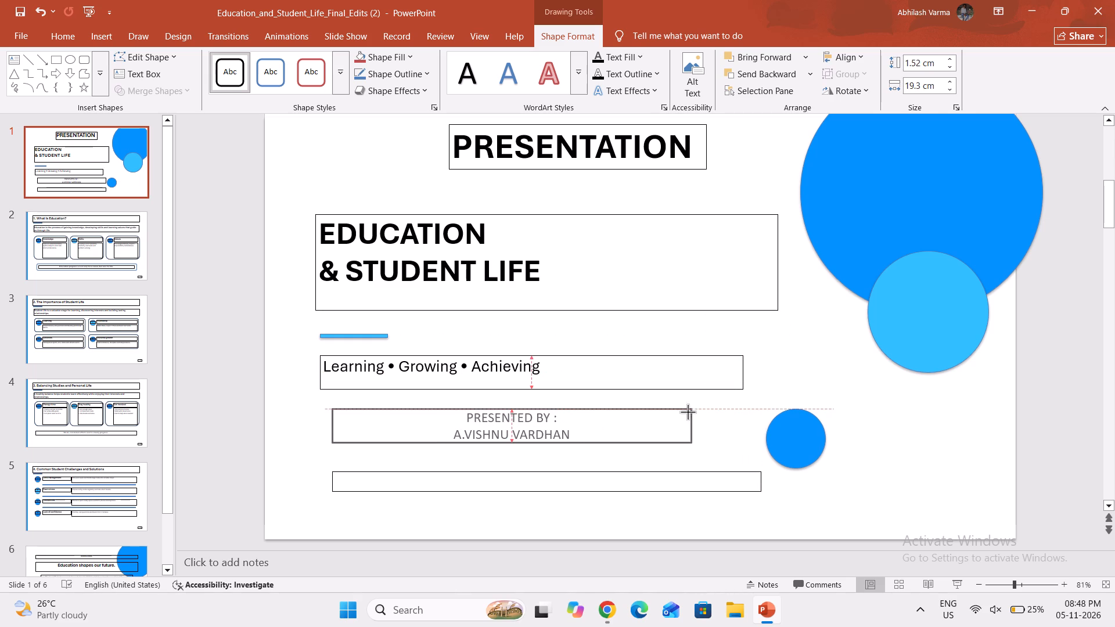
left_click_drag(688, 412, 642, 402)
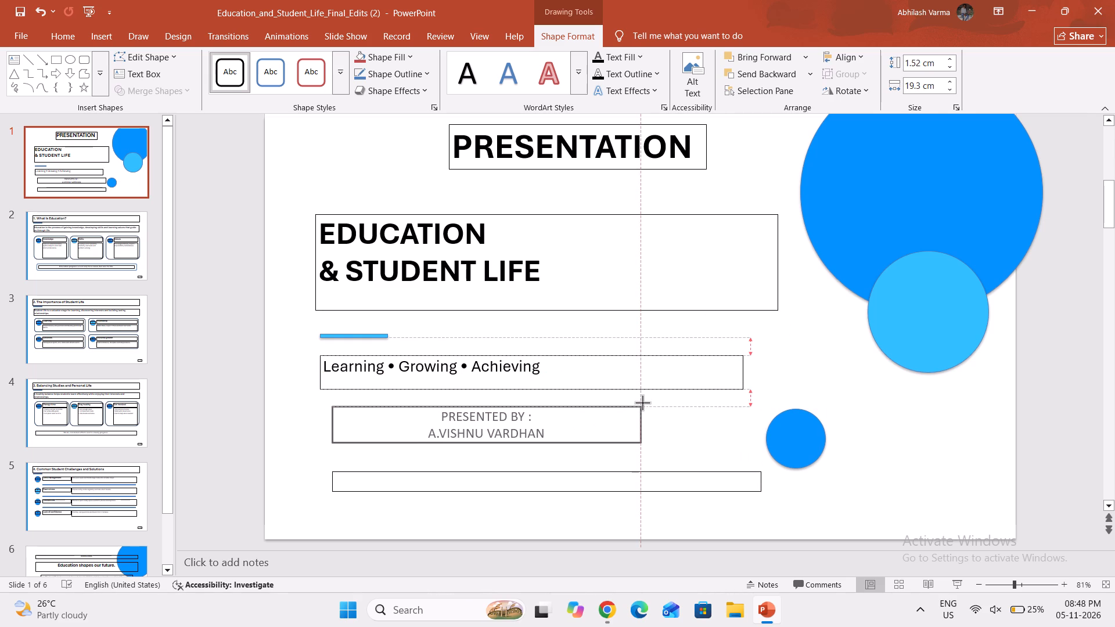
left_click_drag(642, 402, 610, 394)
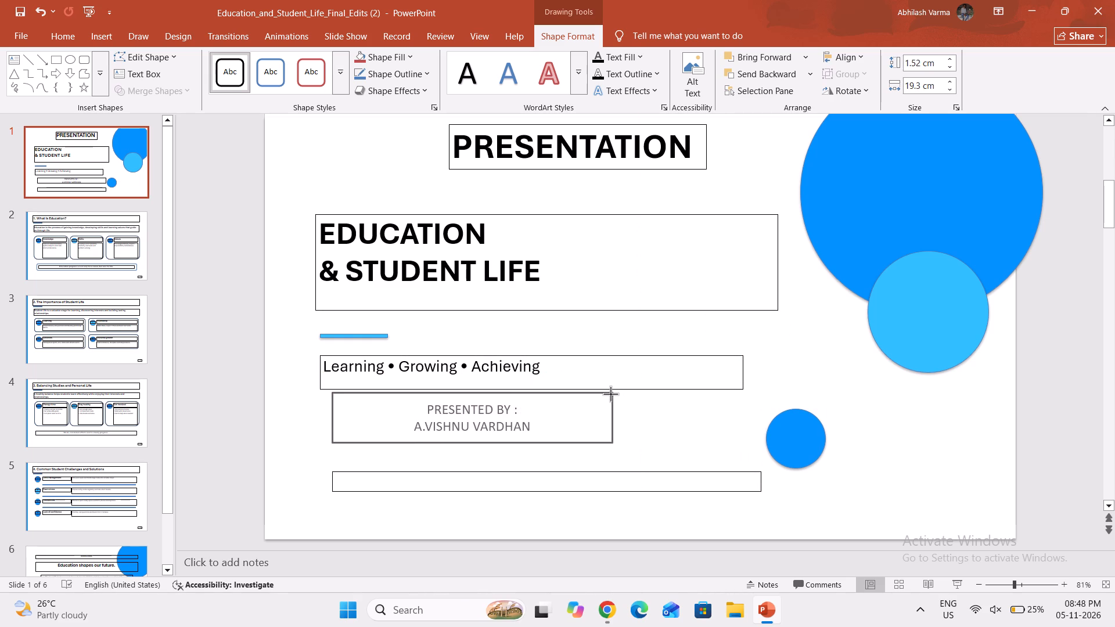
left_click_drag(610, 394, 563, 391)
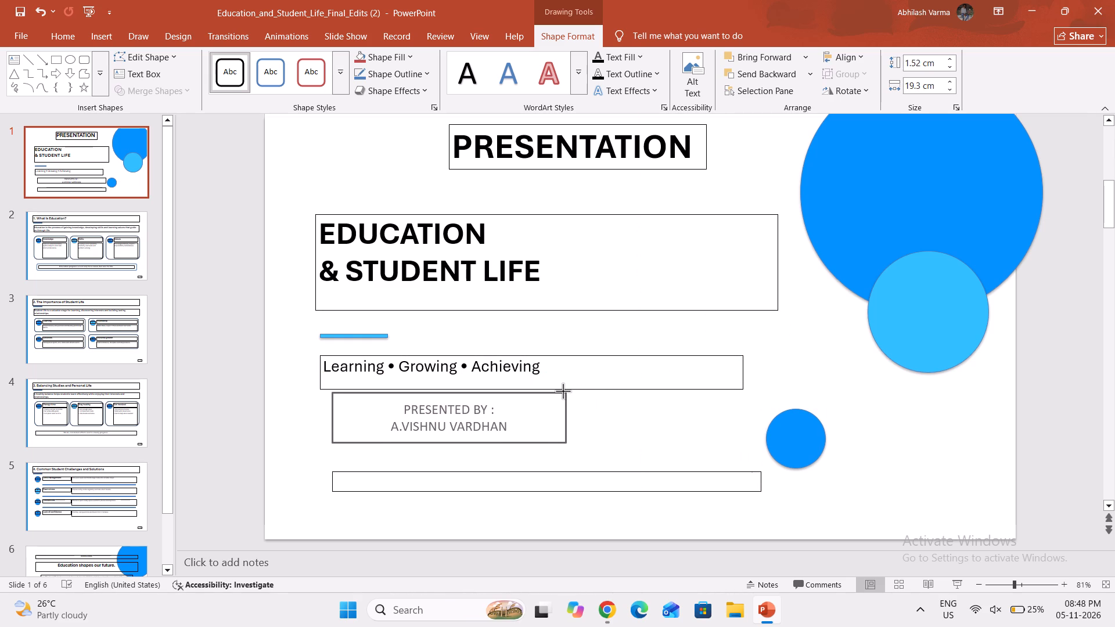
left_click_drag(563, 391, 541, 388)
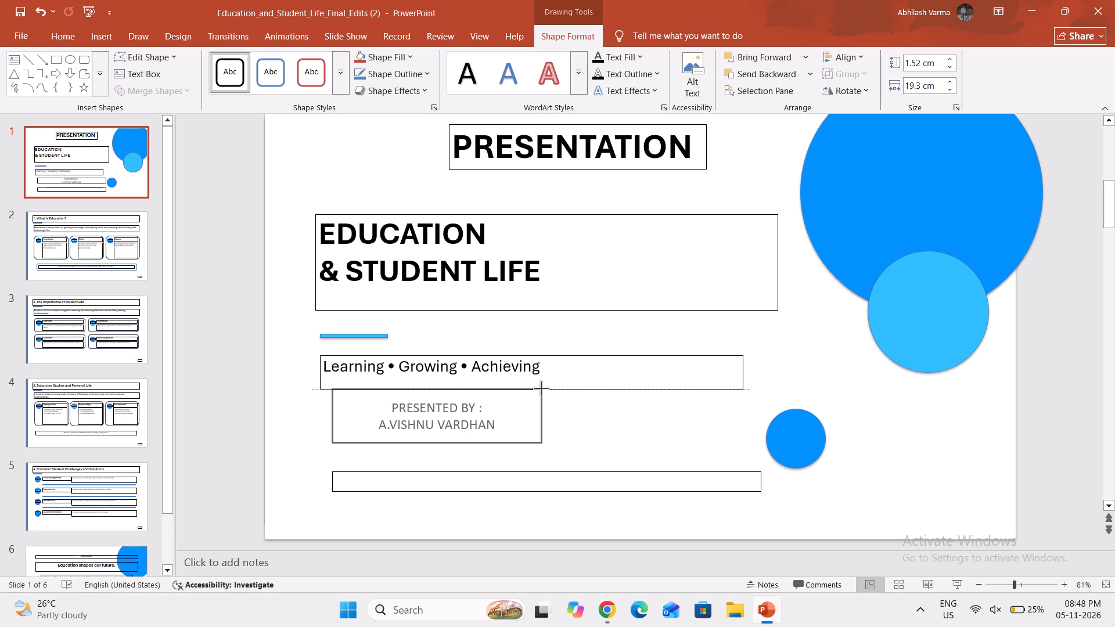
left_click_drag(541, 388, 539, 392)
Position the PRESENTED BY rectangle just below the tagline box, aligned with the tagline box's left edge.
left_click_drag(501, 413, 535, 434)
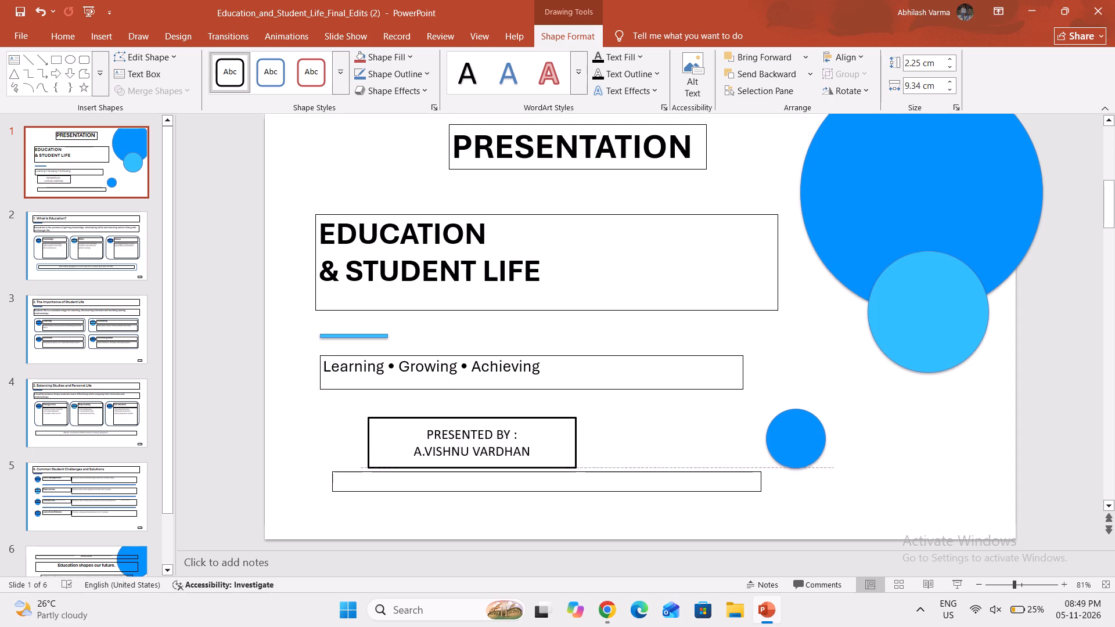
left_click_drag(535, 434, 594, 430)
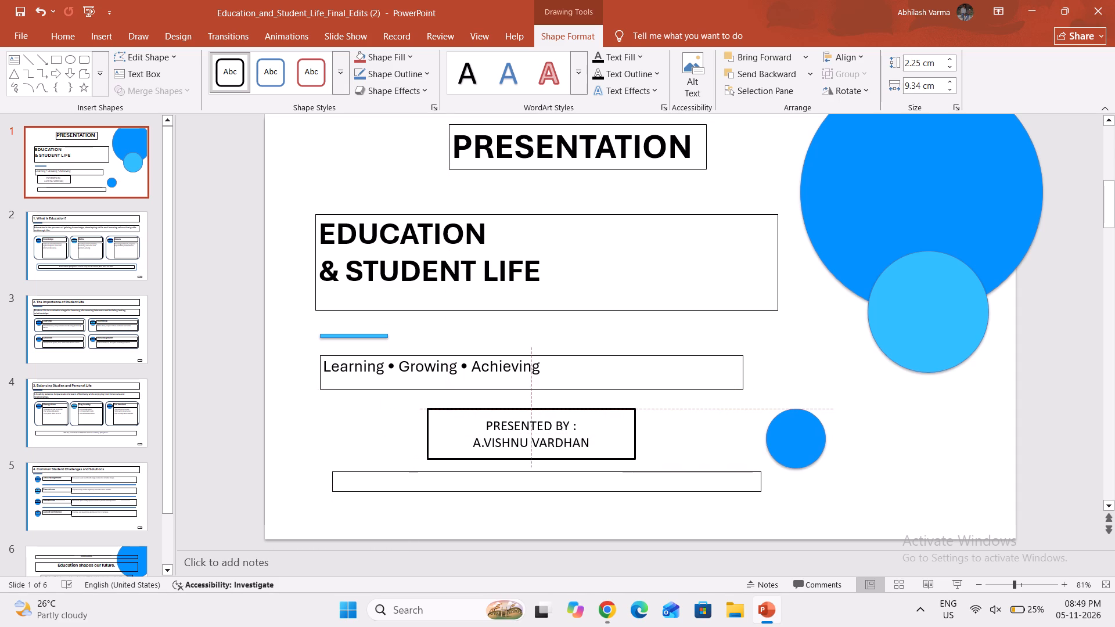
left_click_drag(594, 430, 488, 426)
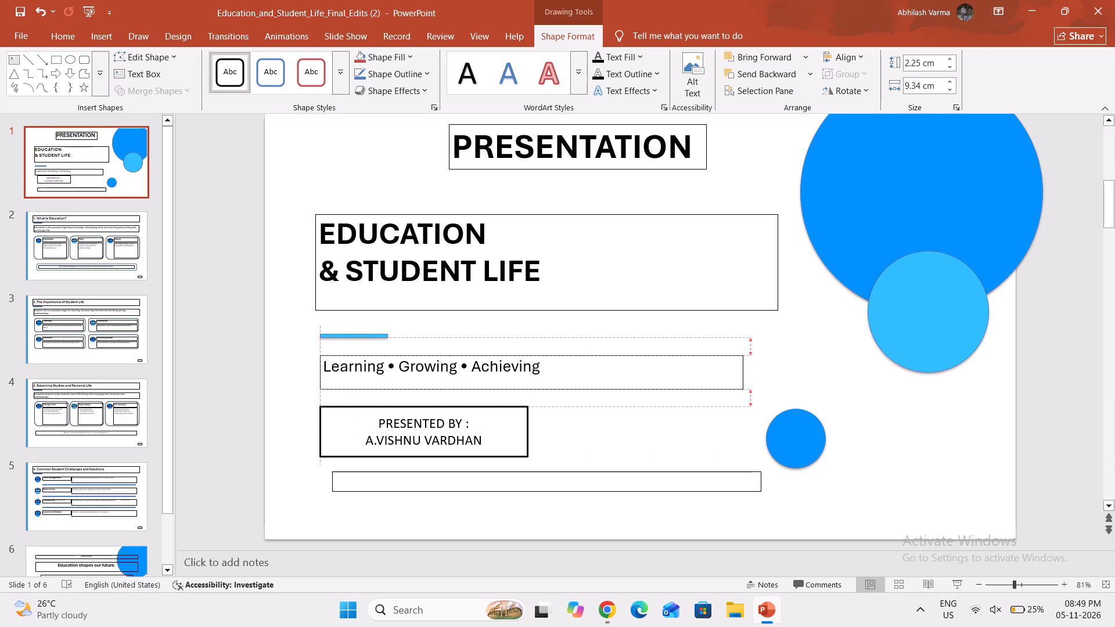
left_click_drag(488, 426, 490, 440)
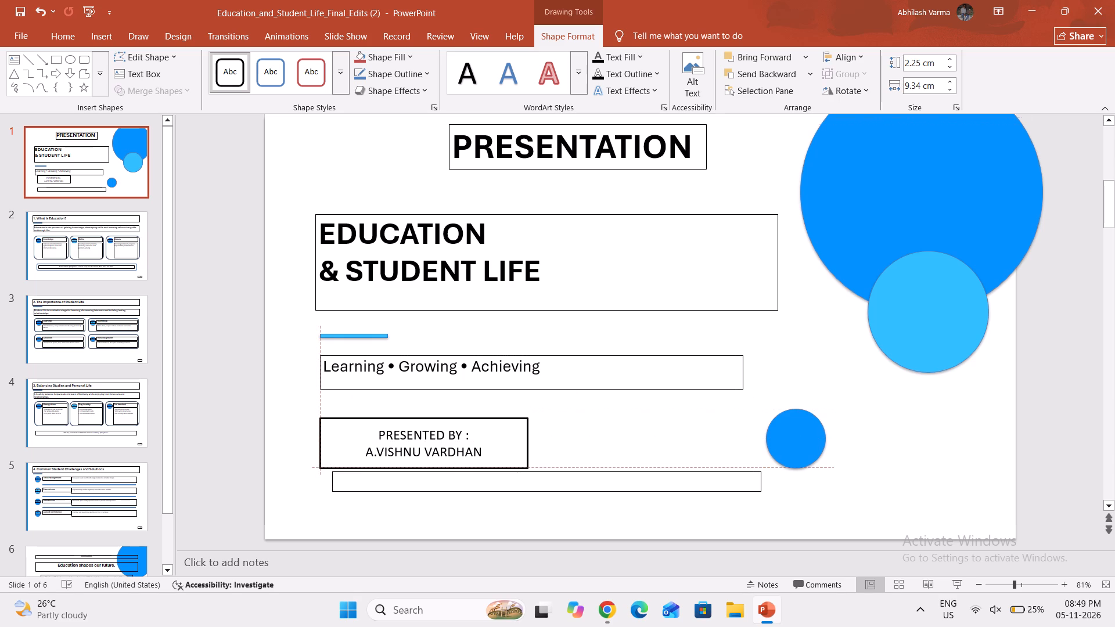
left_click_drag(490, 440, 490, 428)
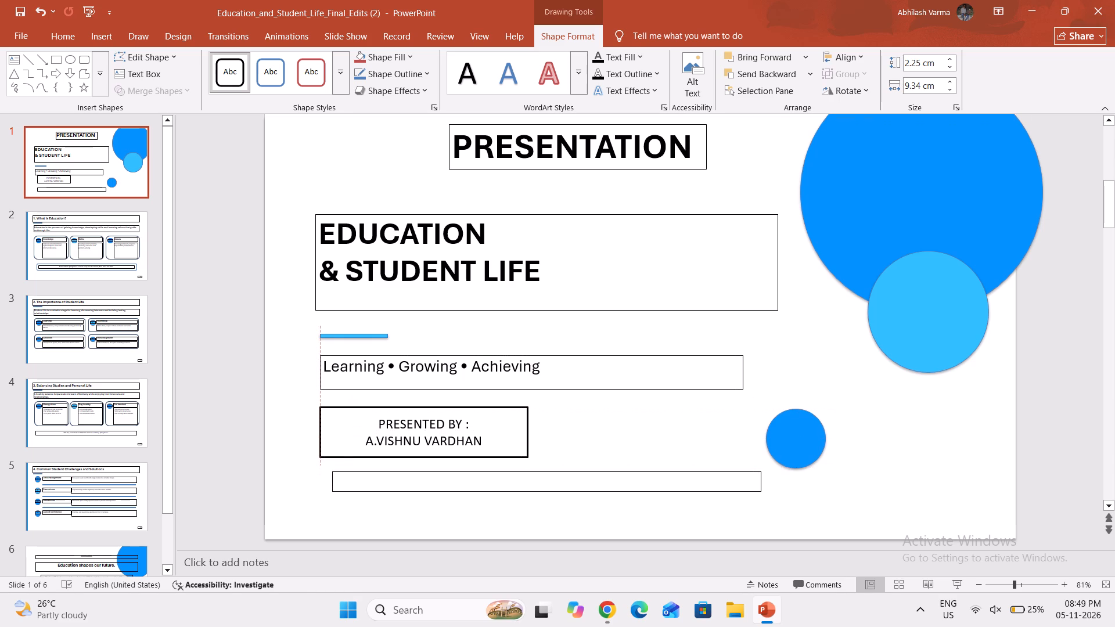
left_click_drag(490, 428, 490, 428)
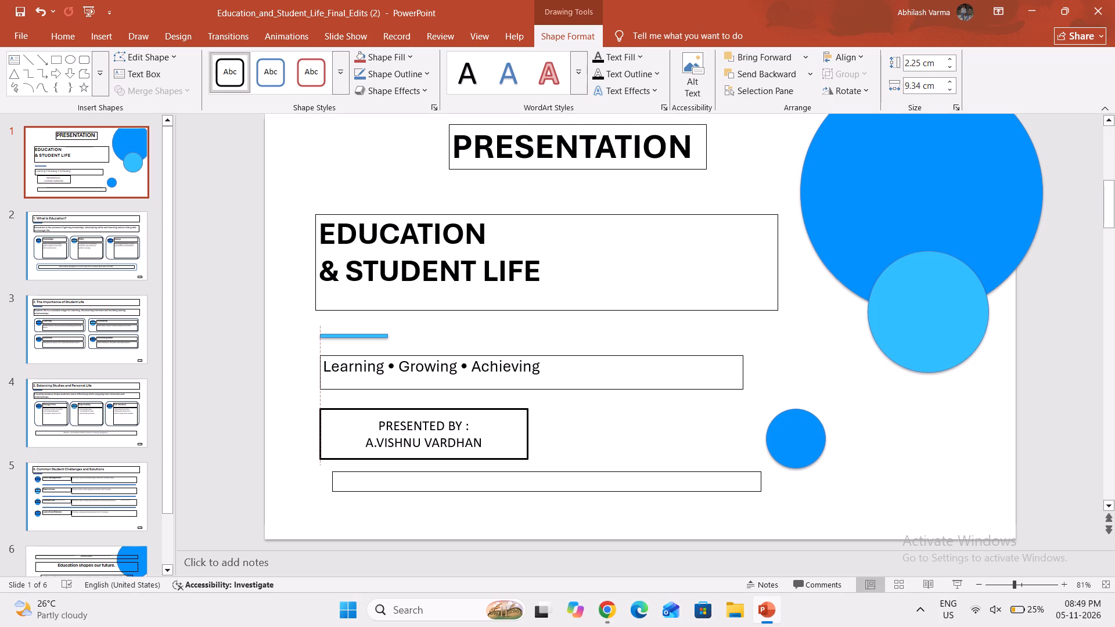
left_click_drag(490, 428, 491, 428)
left_click(587, 428)
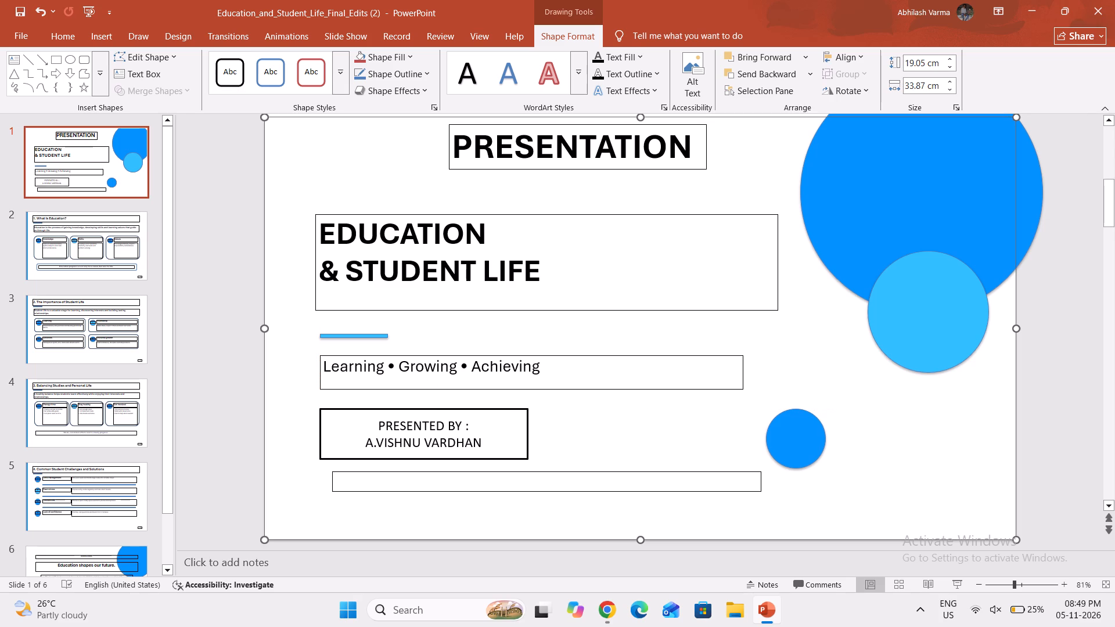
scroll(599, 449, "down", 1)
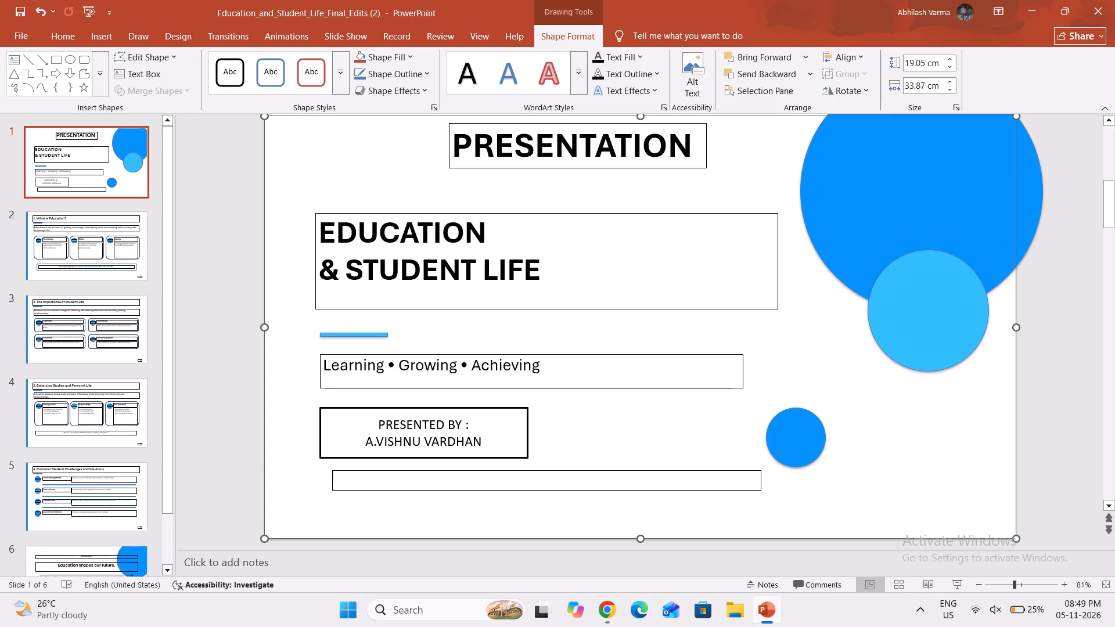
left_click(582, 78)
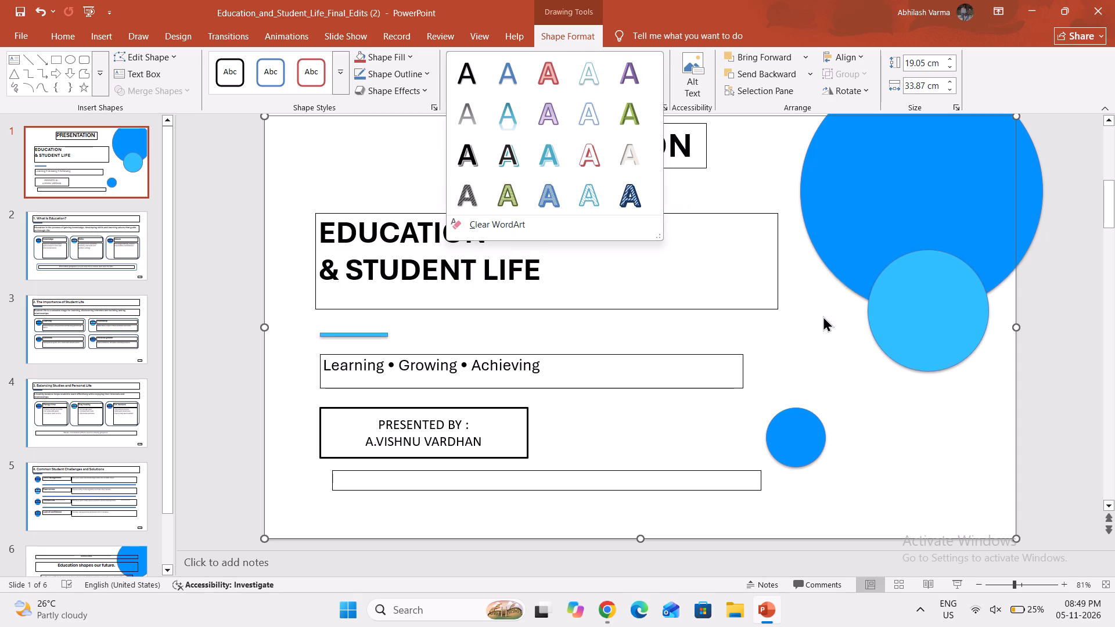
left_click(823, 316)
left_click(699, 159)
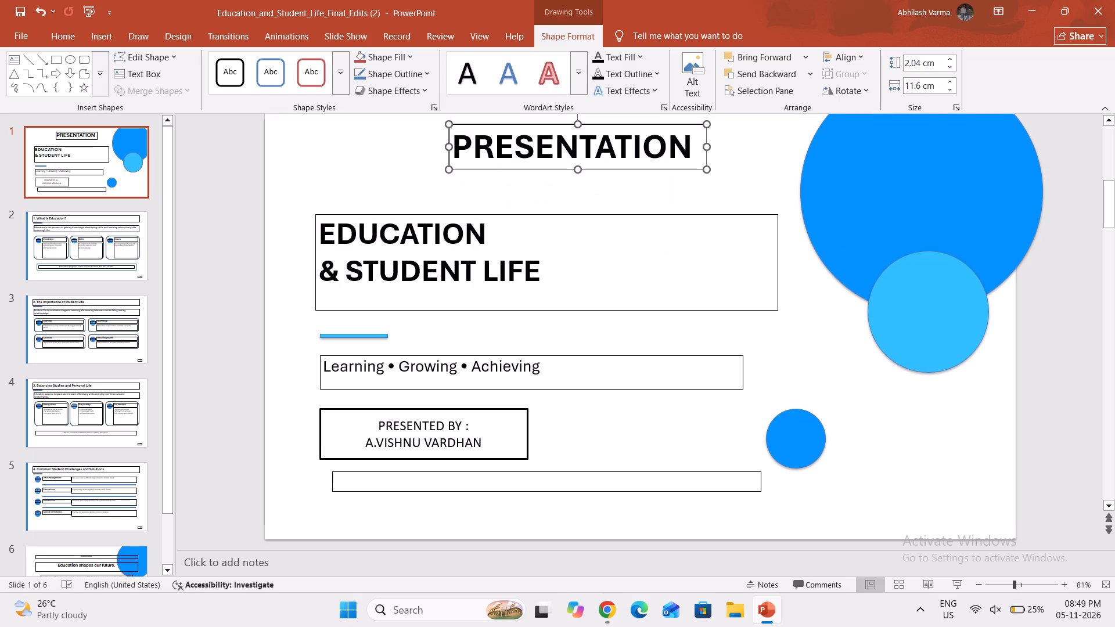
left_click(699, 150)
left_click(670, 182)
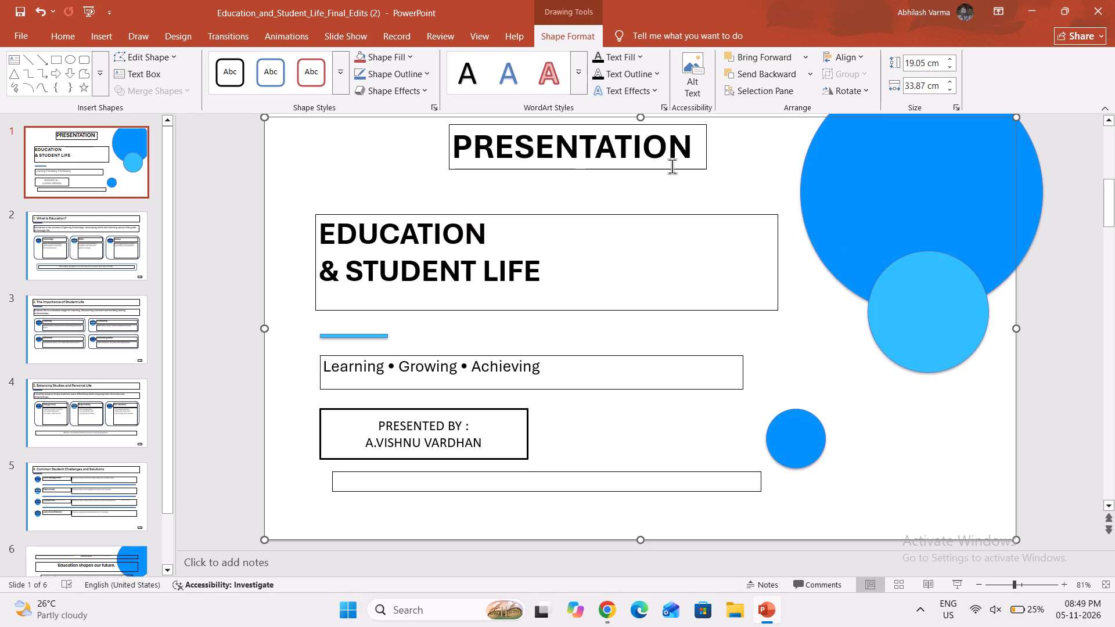
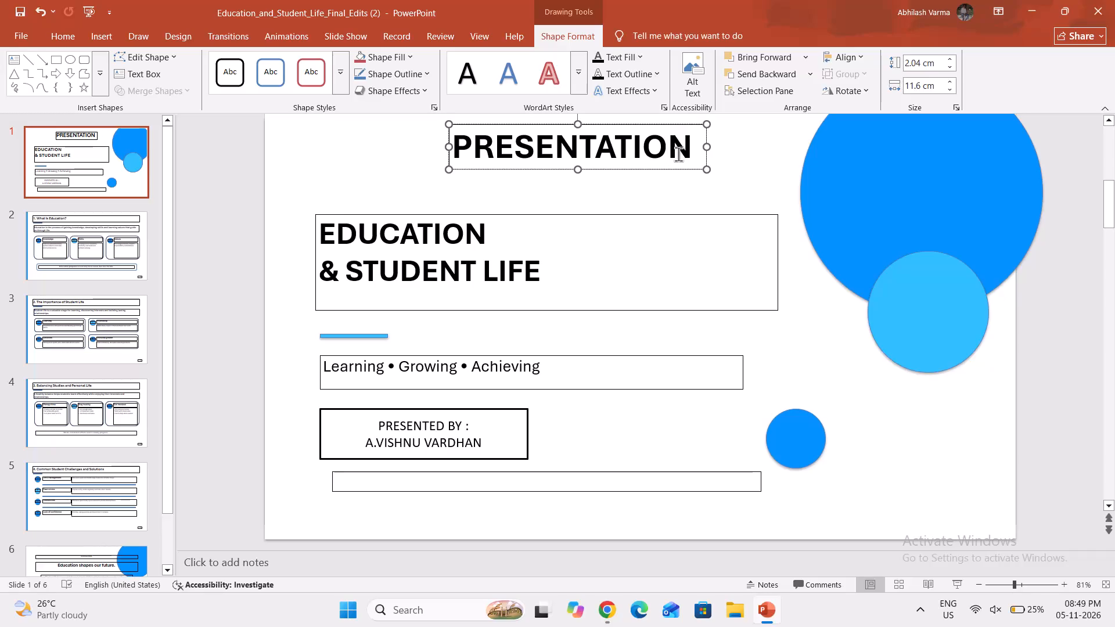
Replace the last O in the PRESENTATION heading with 0 and apply the blue WordArt style with a reflection.
key("BackSpace")
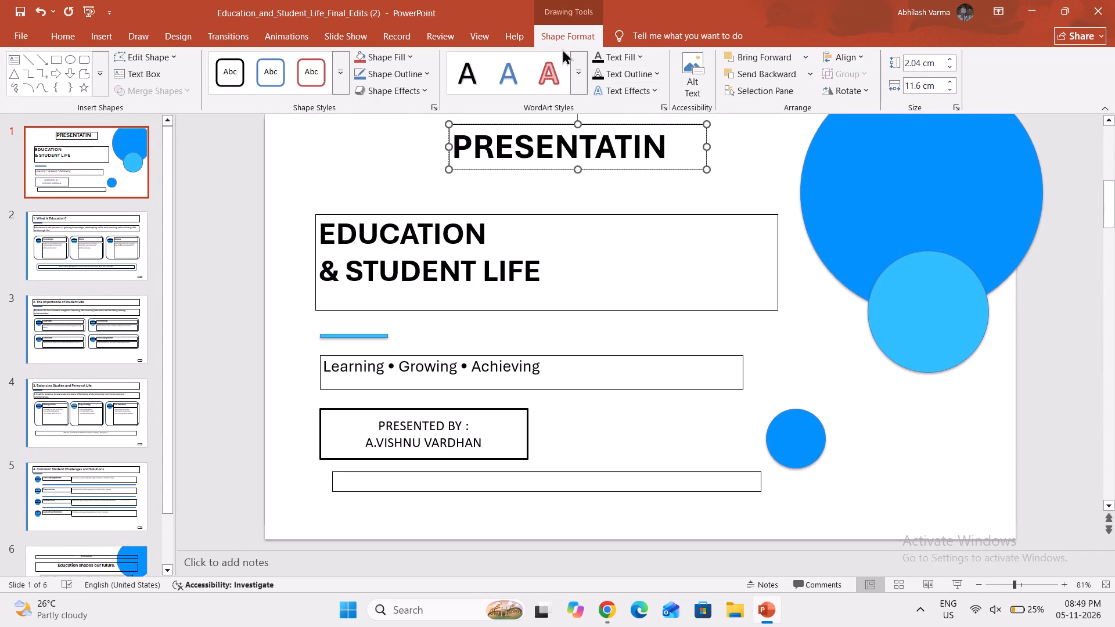
left_click(574, 69)
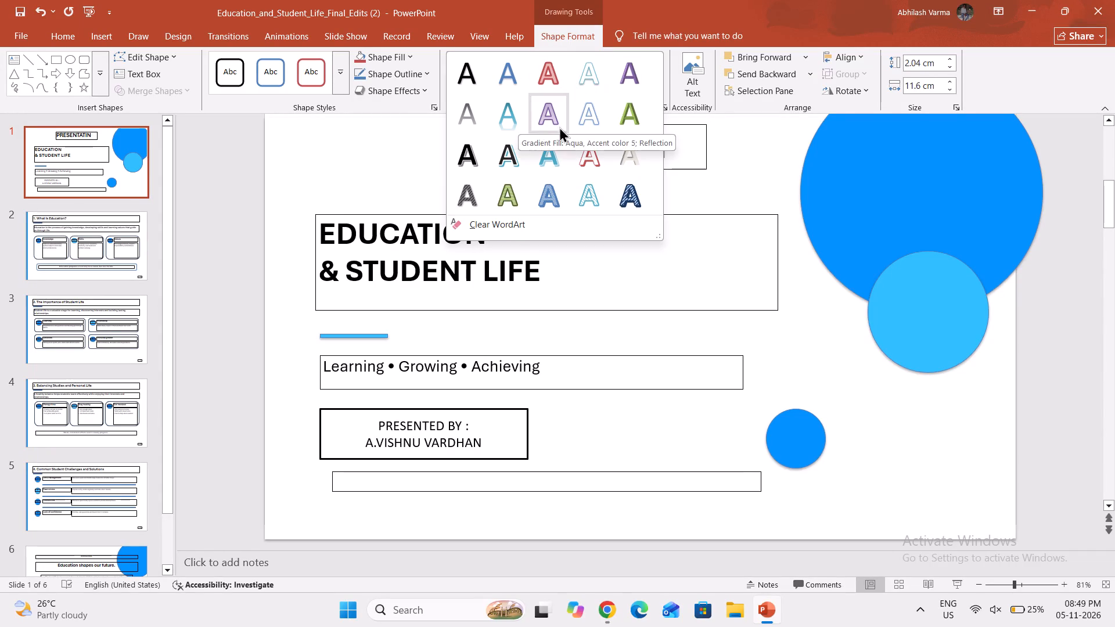
left_click(514, 117)
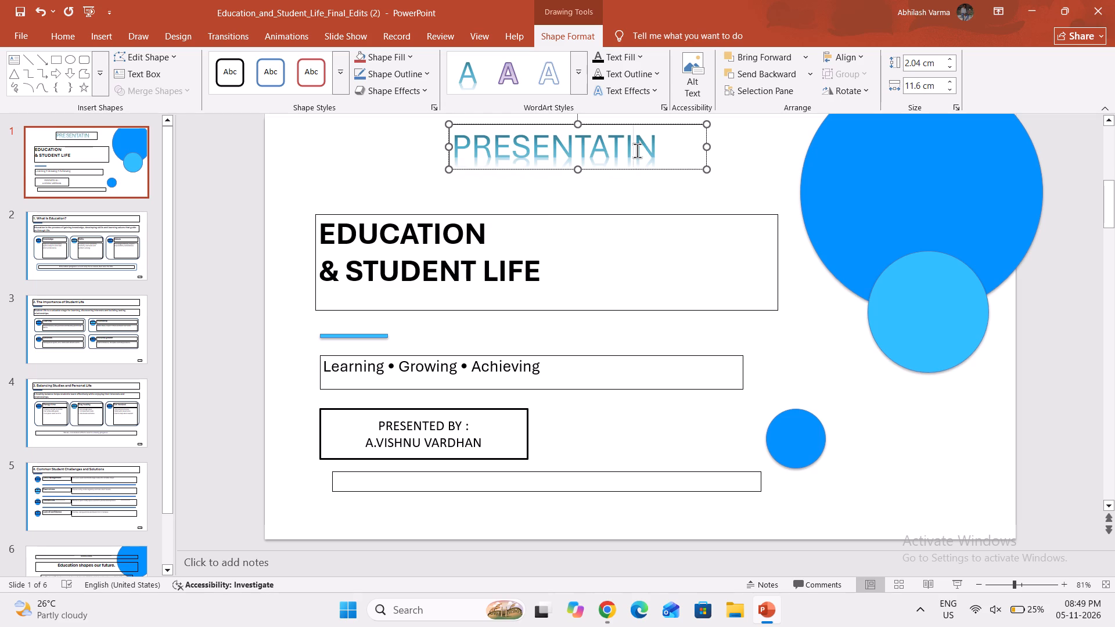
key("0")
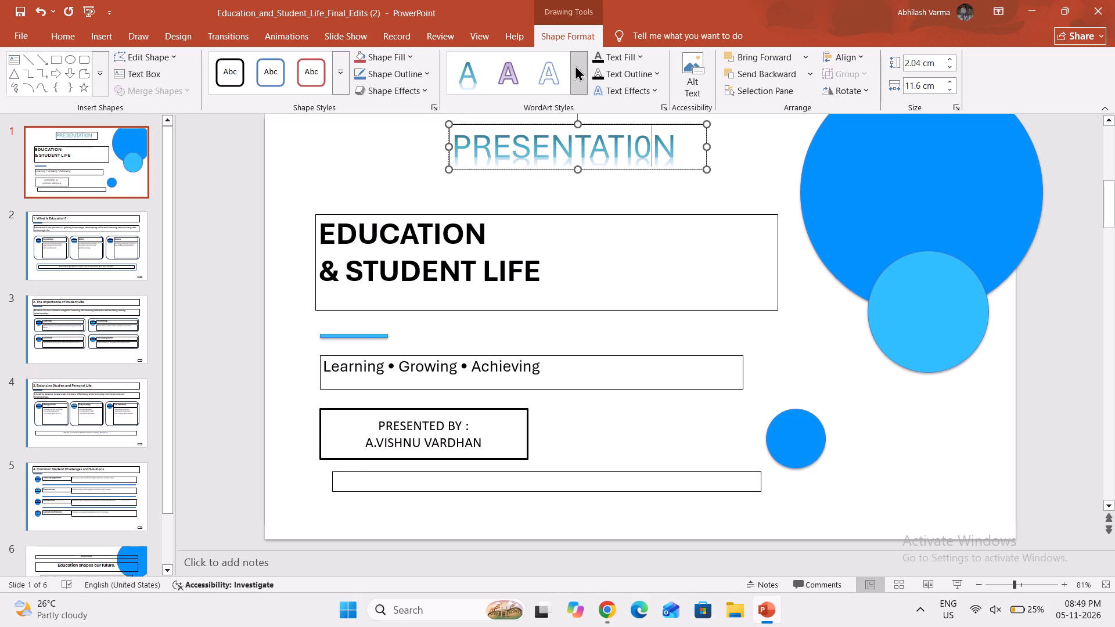
Apply the black WordArt style with a white outline and hard shadow to the PRESENTATION heading.
left_click(575, 65)
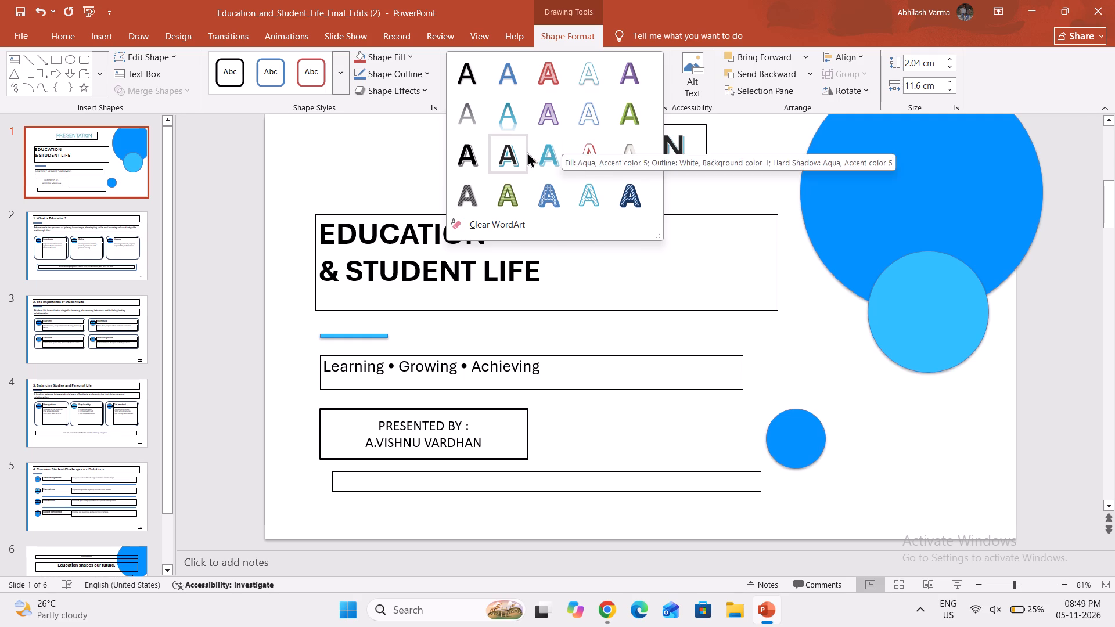
left_click(482, 153)
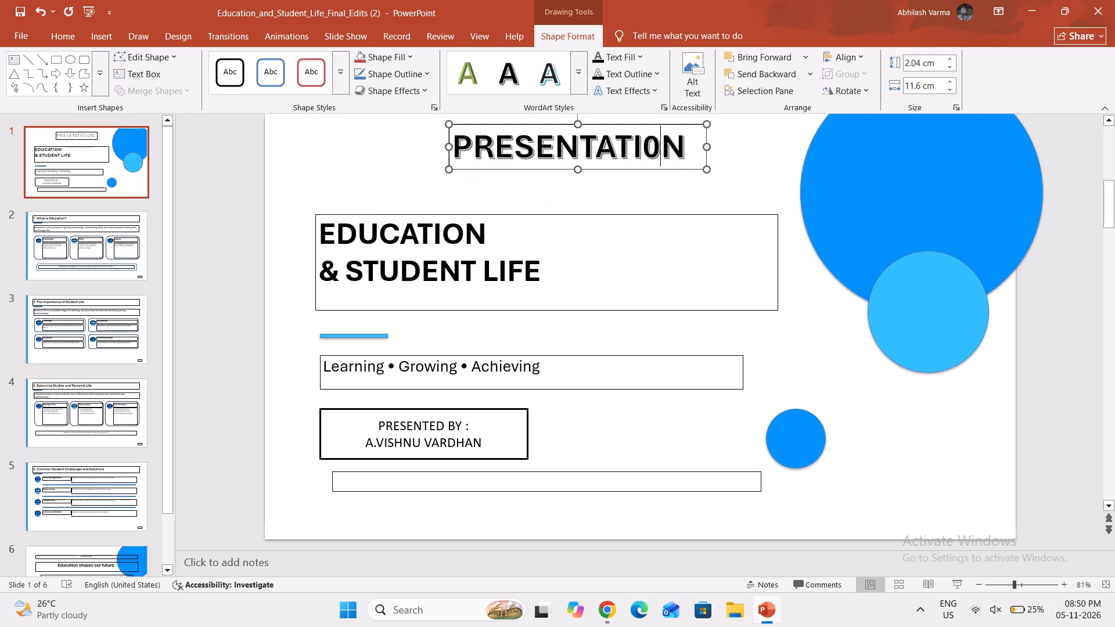
left_click(521, 186)
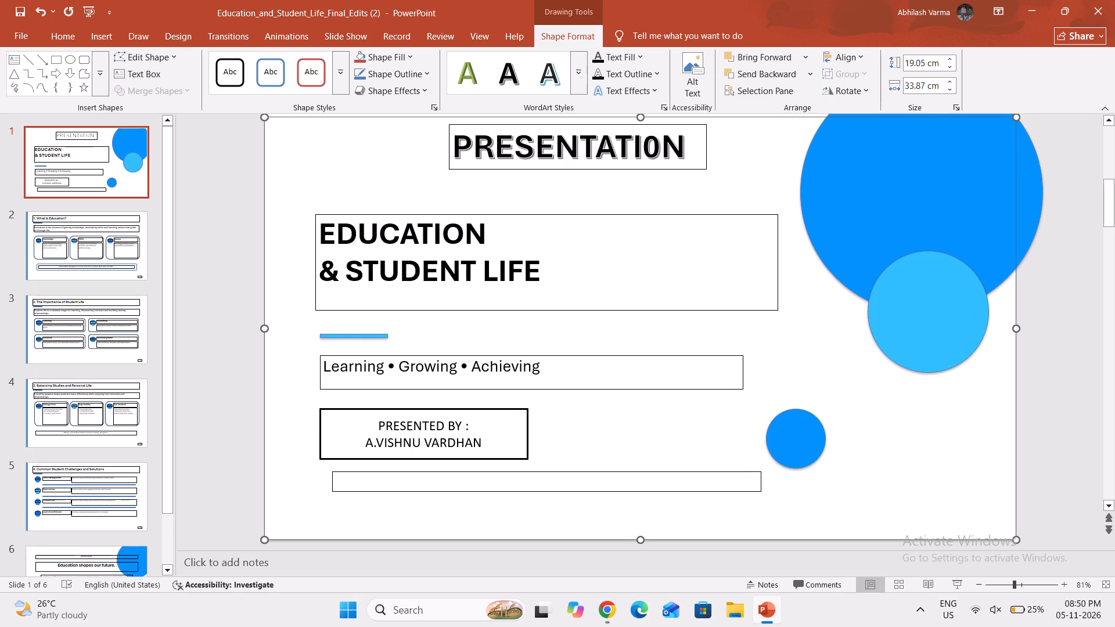
Resize the short blue accent bar above the tagline box to about 0.27 cm high, extending it upward.
left_click(371, 336)
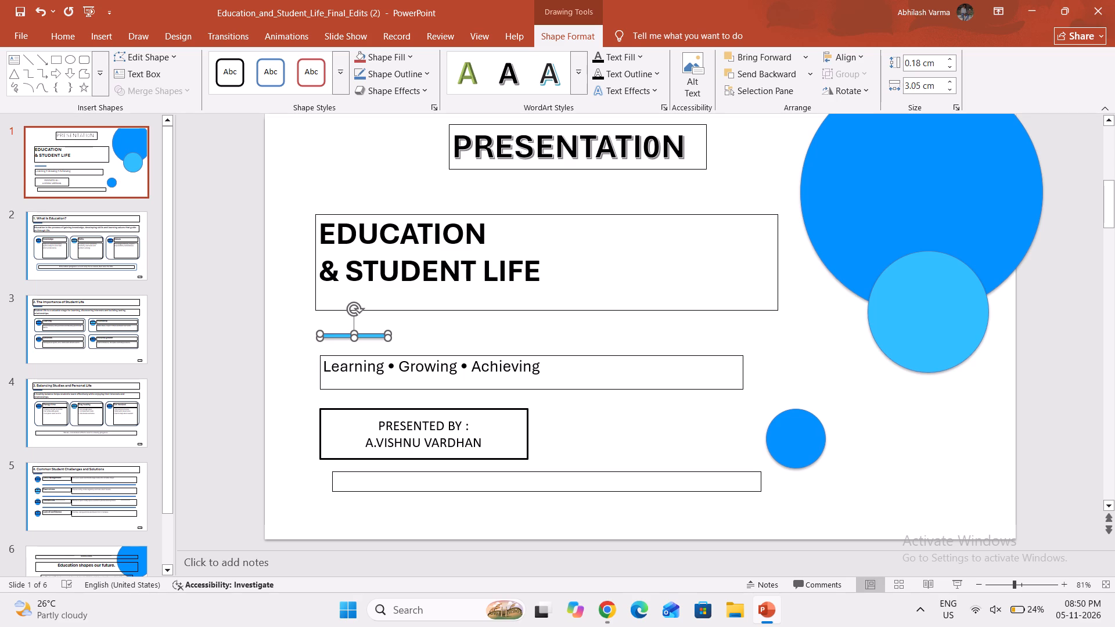
left_click_drag(386, 335, 386, 328)
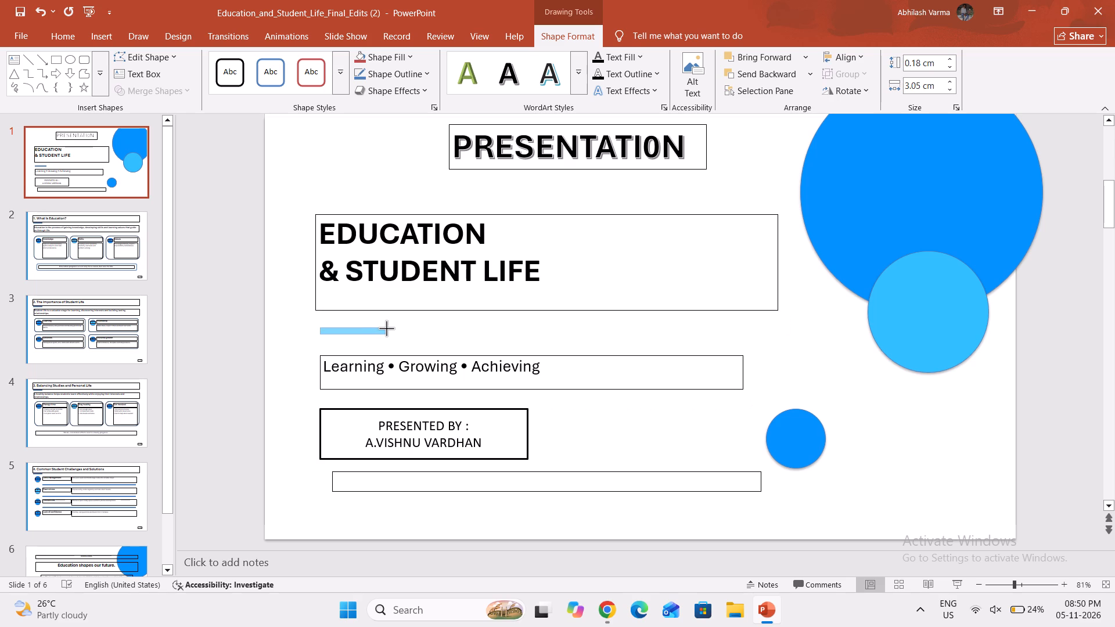
left_click_drag(386, 328, 391, 329)
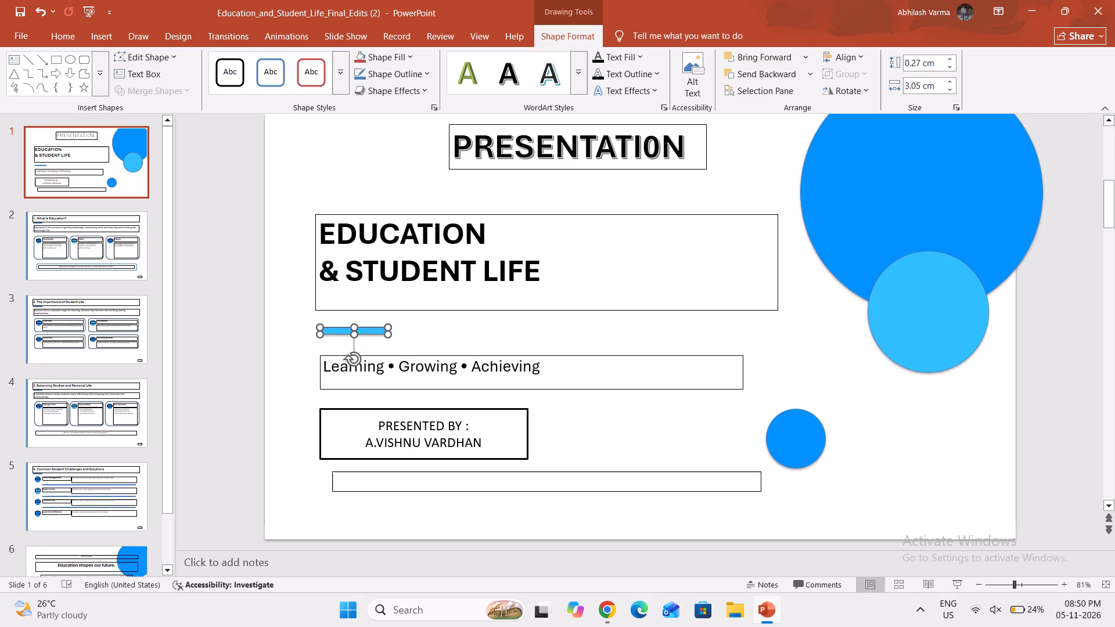
Cut the small blue circle beside the PRESENTED BY rectangle from the title slide.
scroll(636, 359, "down", 2)
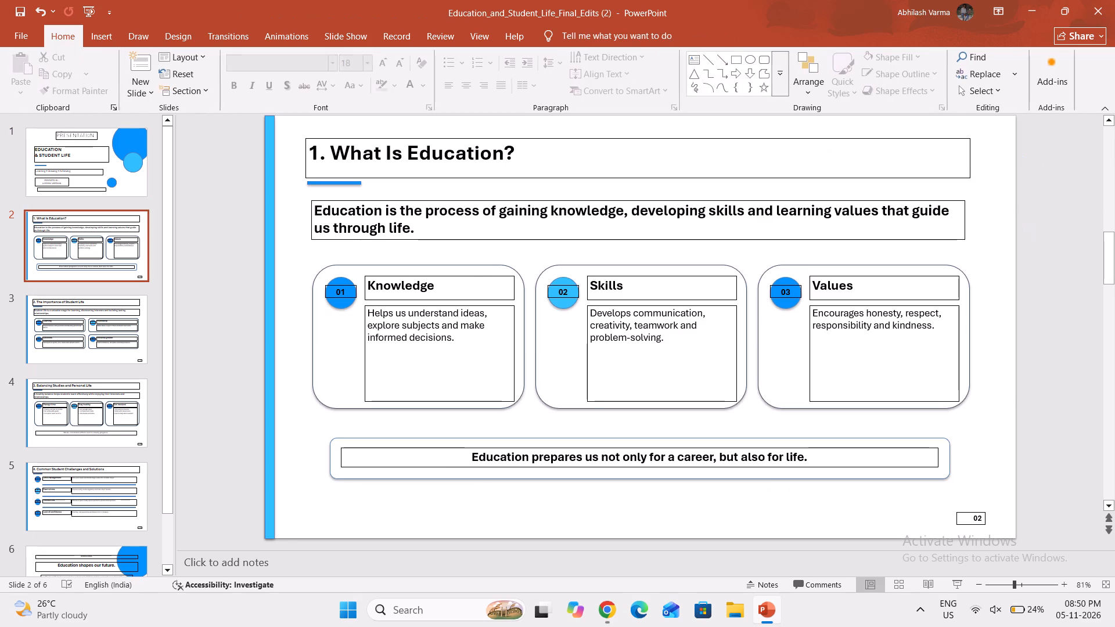
scroll(636, 359, "up", 2)
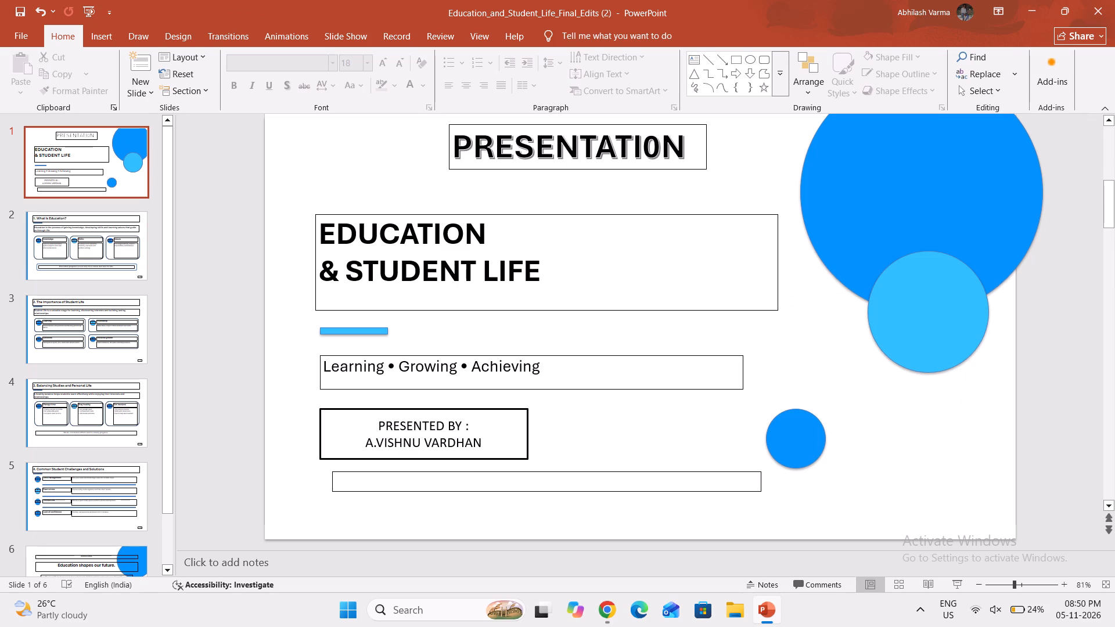
left_click(797, 446)
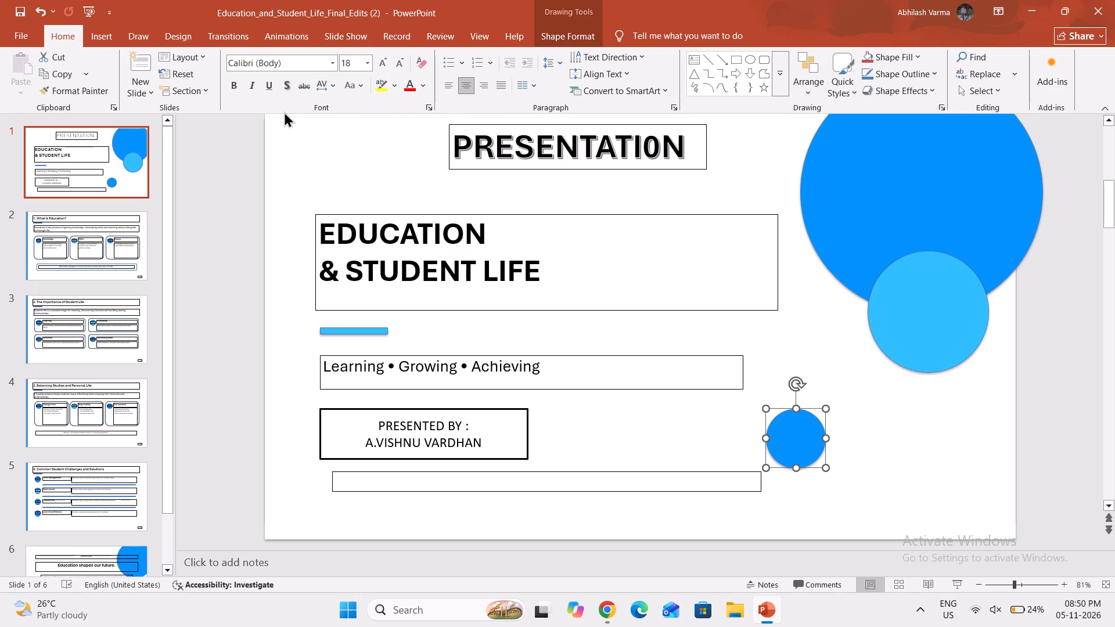
left_click(49, 58)
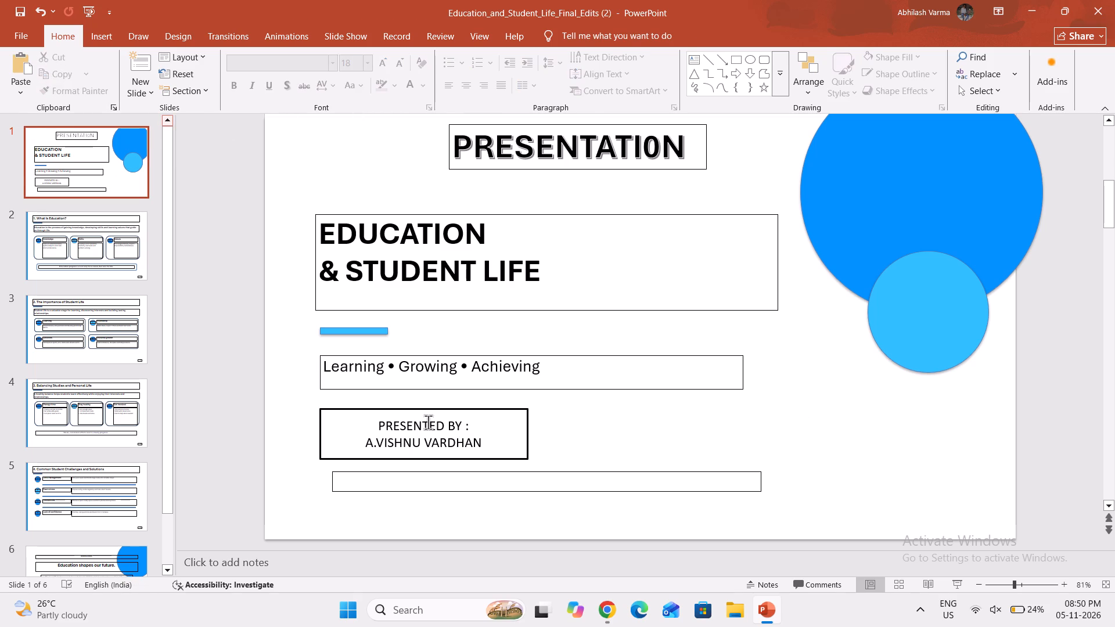
Move the PRESENTED BY rectangle across the slide to just below the light-blue circle.
left_click_drag(526, 442, 540, 441)
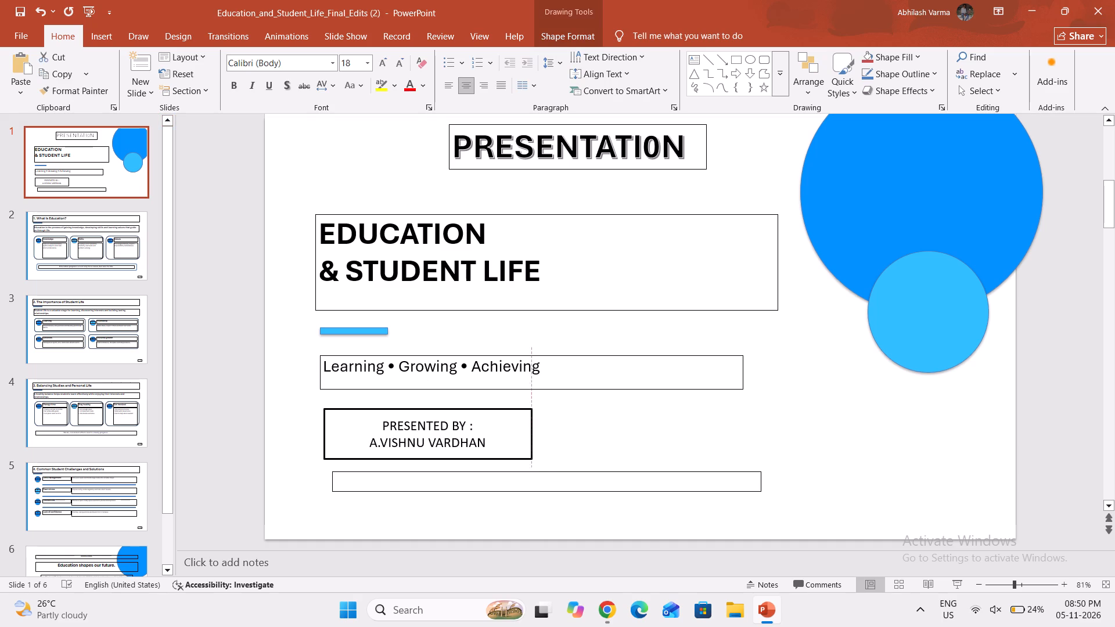
left_click_drag(540, 441, 971, 439)
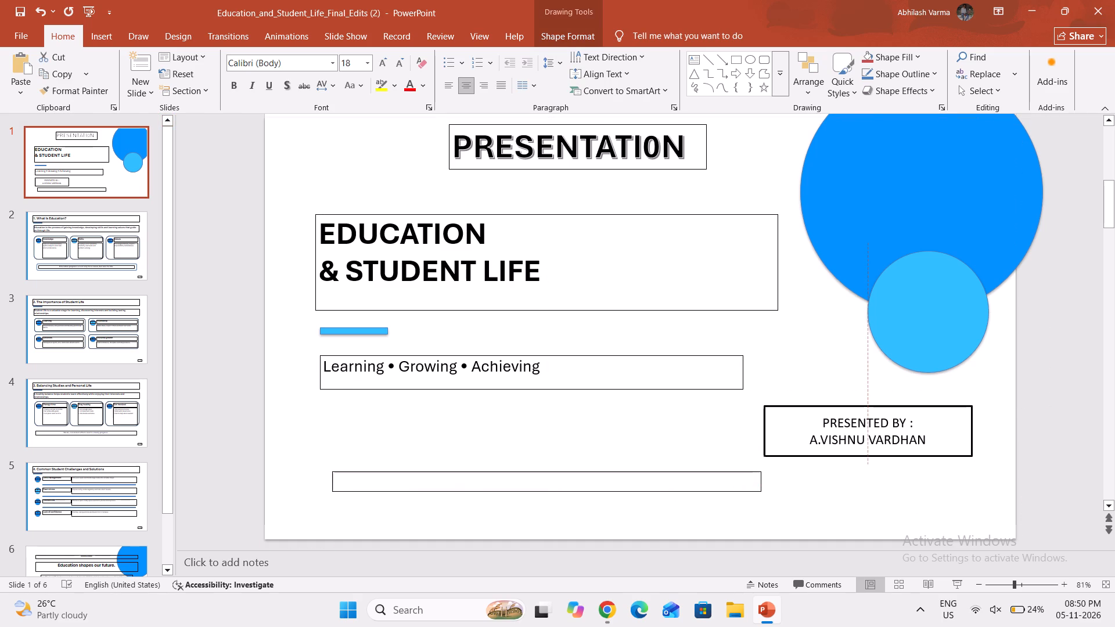
left_click_drag(971, 439, 972, 438)
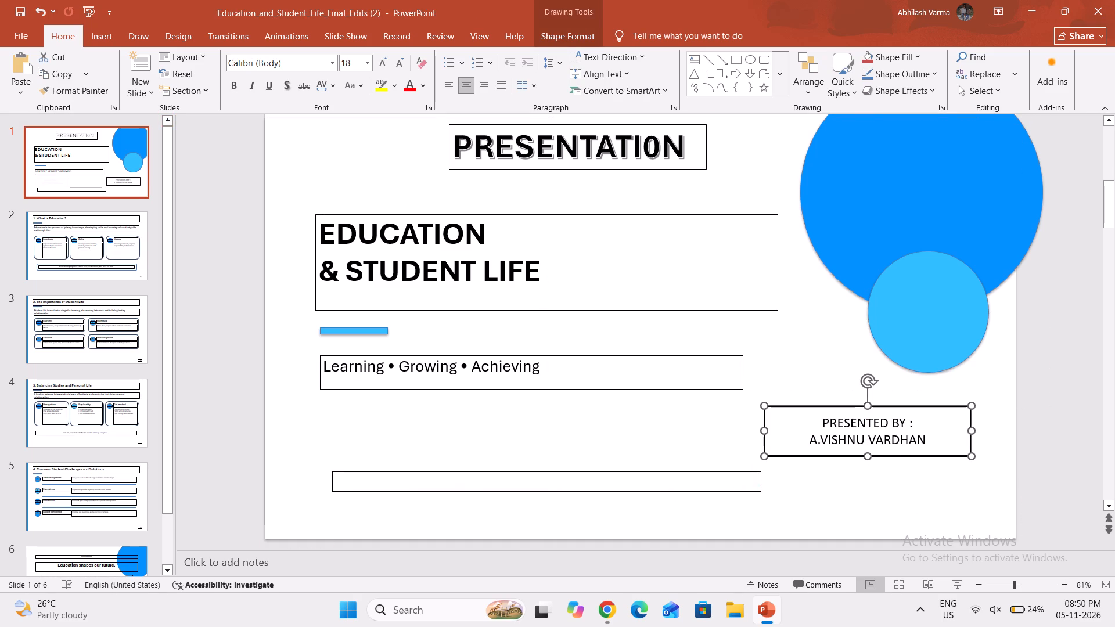
left_click_drag(962, 419, 969, 403)
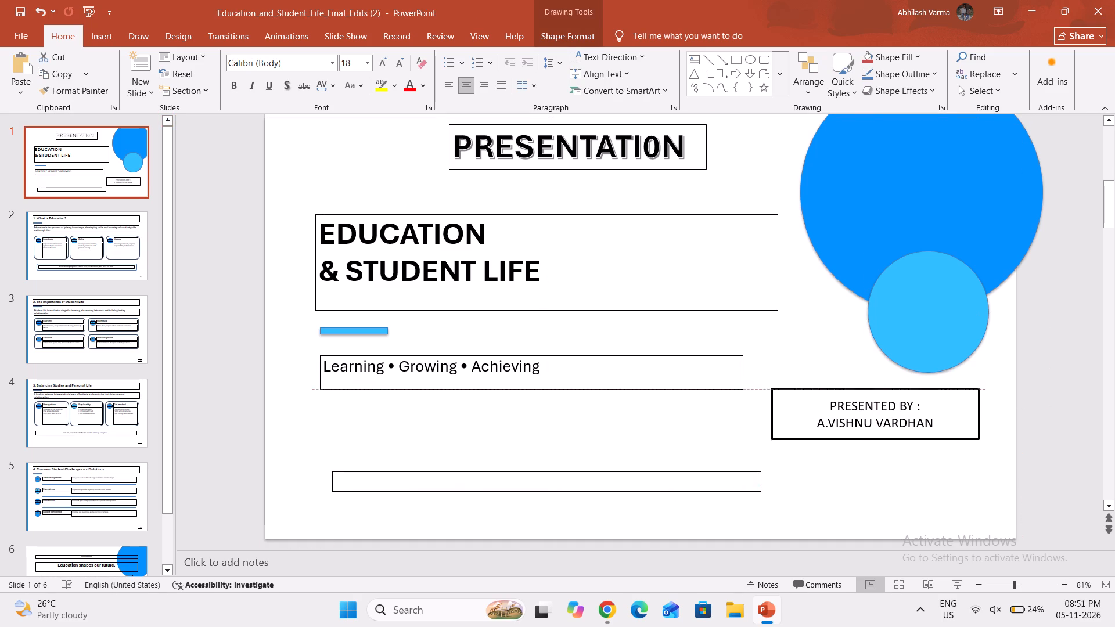
left_click_drag(969, 403, 995, 401)
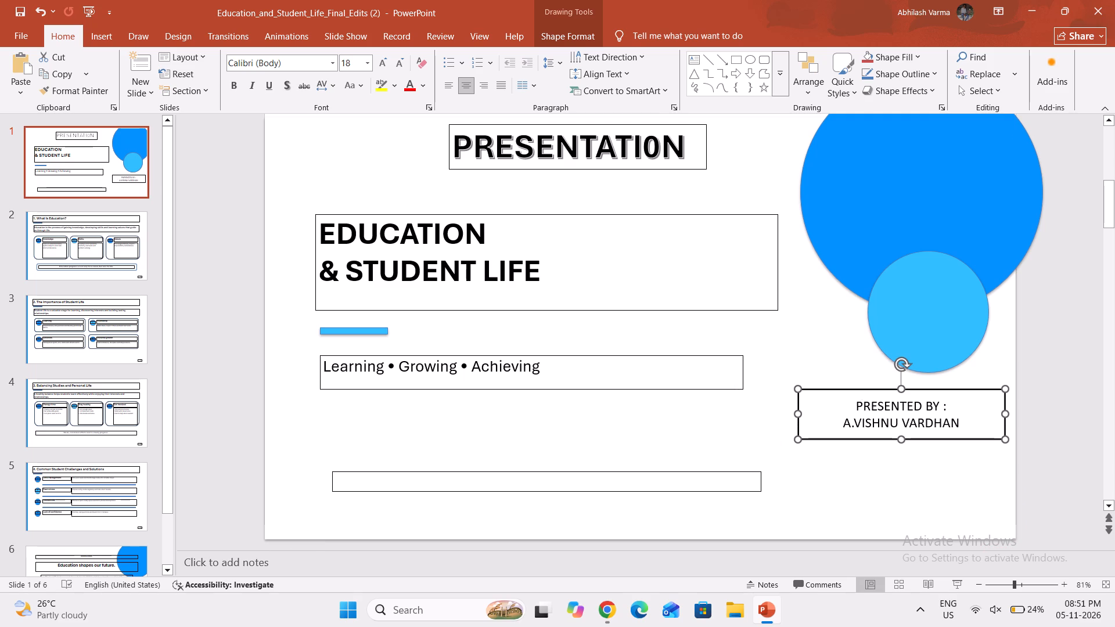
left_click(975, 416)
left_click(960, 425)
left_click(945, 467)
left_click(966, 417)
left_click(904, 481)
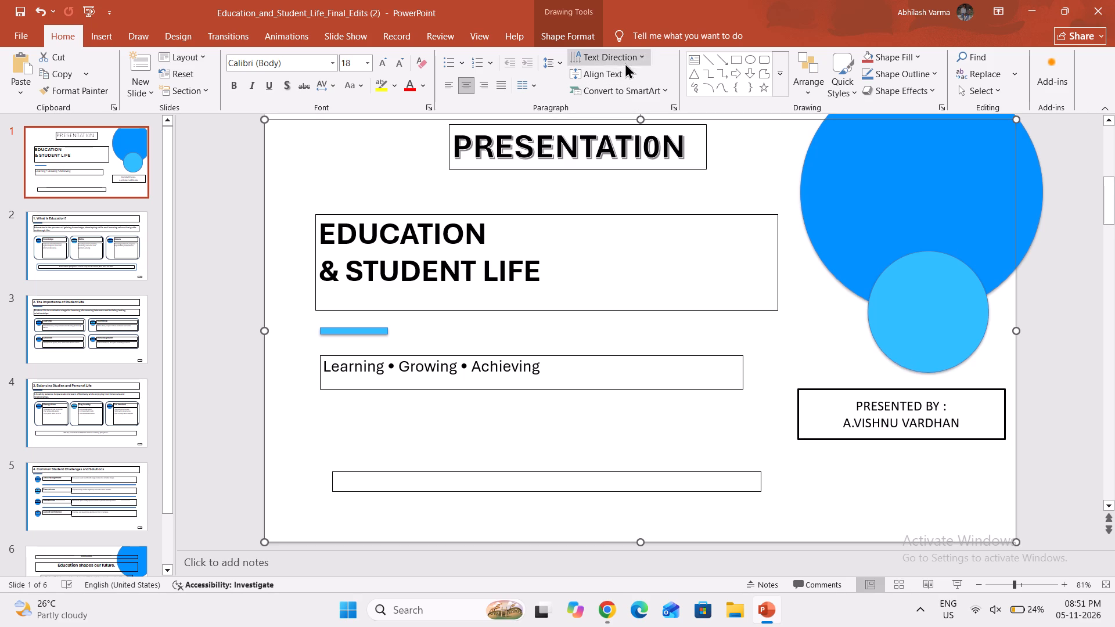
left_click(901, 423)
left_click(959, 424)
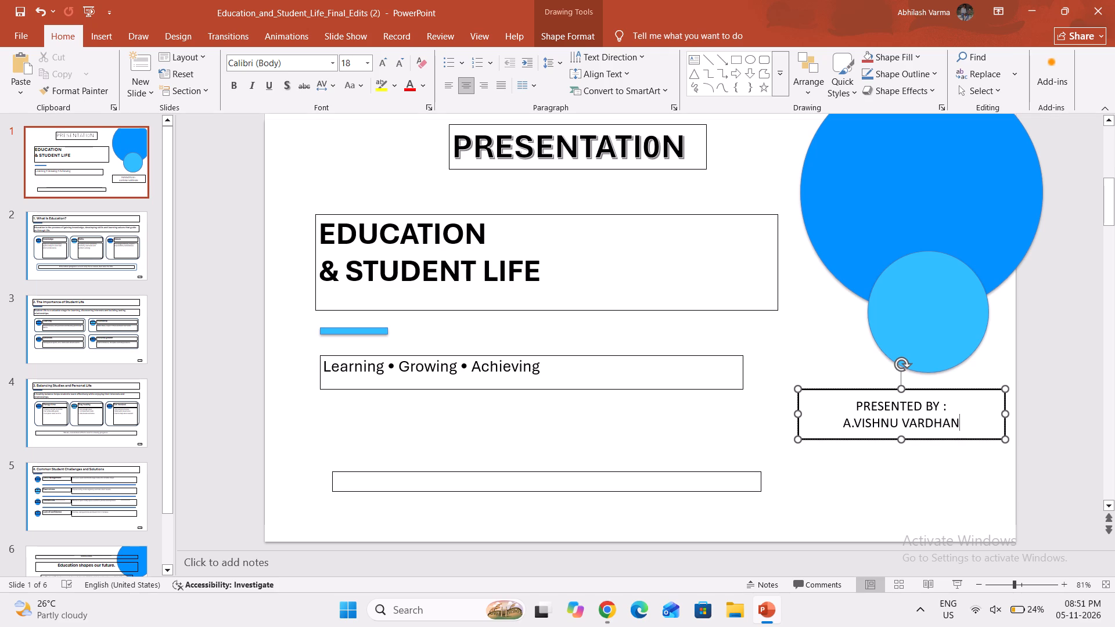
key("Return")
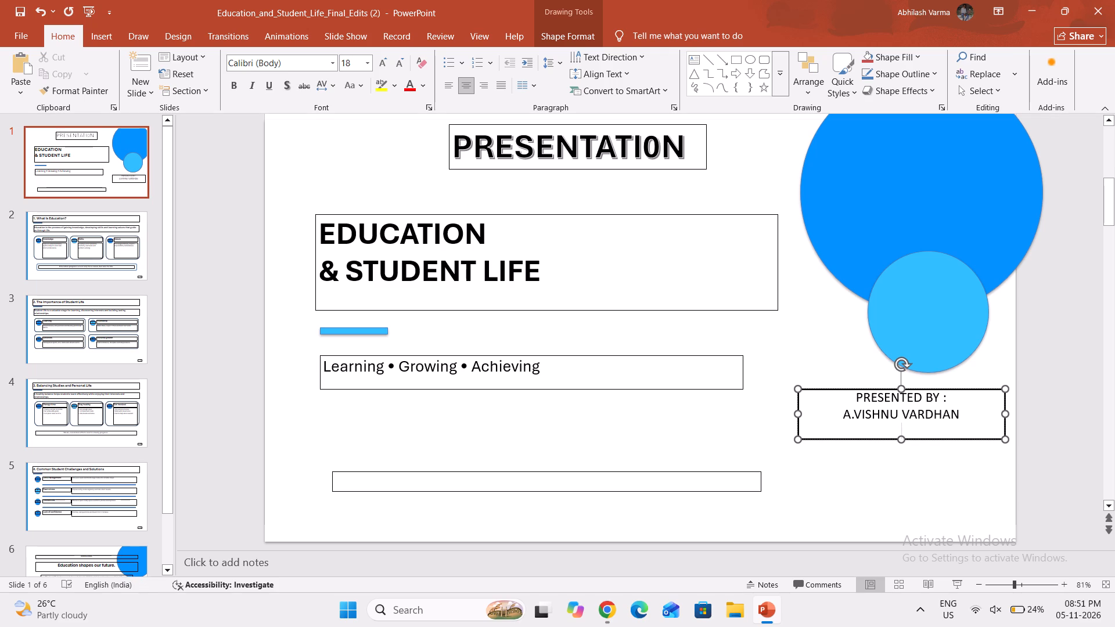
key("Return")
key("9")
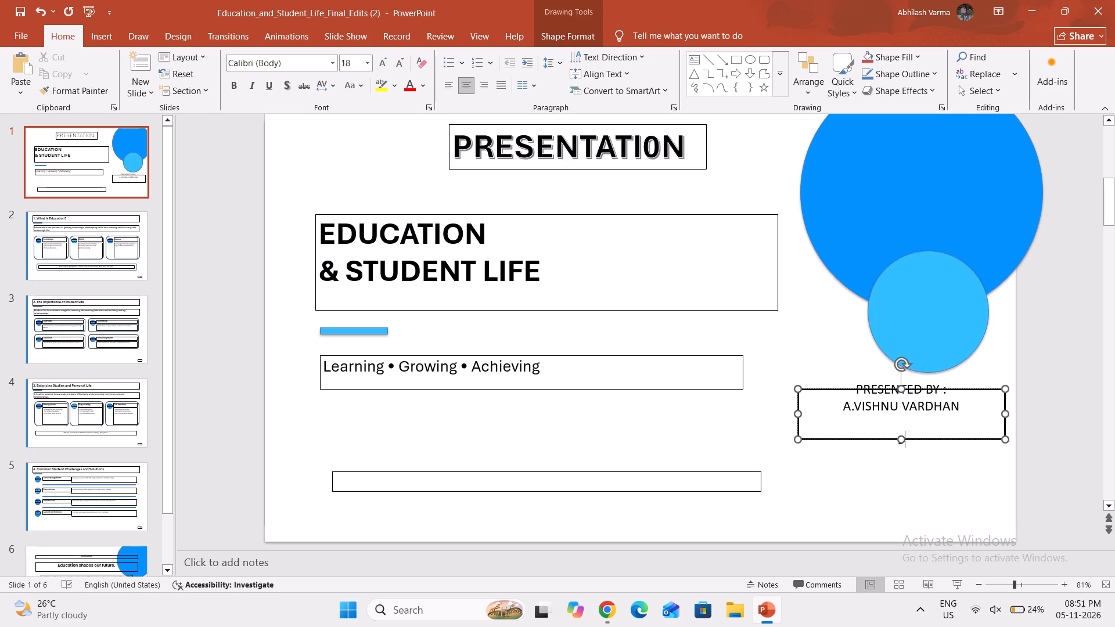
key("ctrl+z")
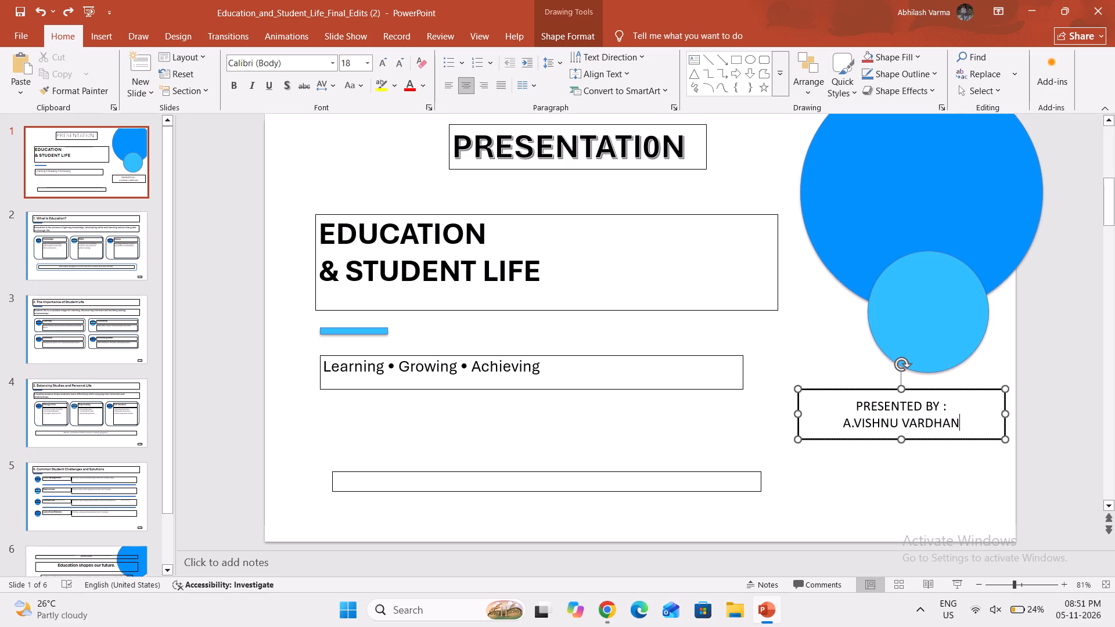
Add the presenter's ID number in parentheses on a new line below the name in the PRESENTED BY box.
key("Return")
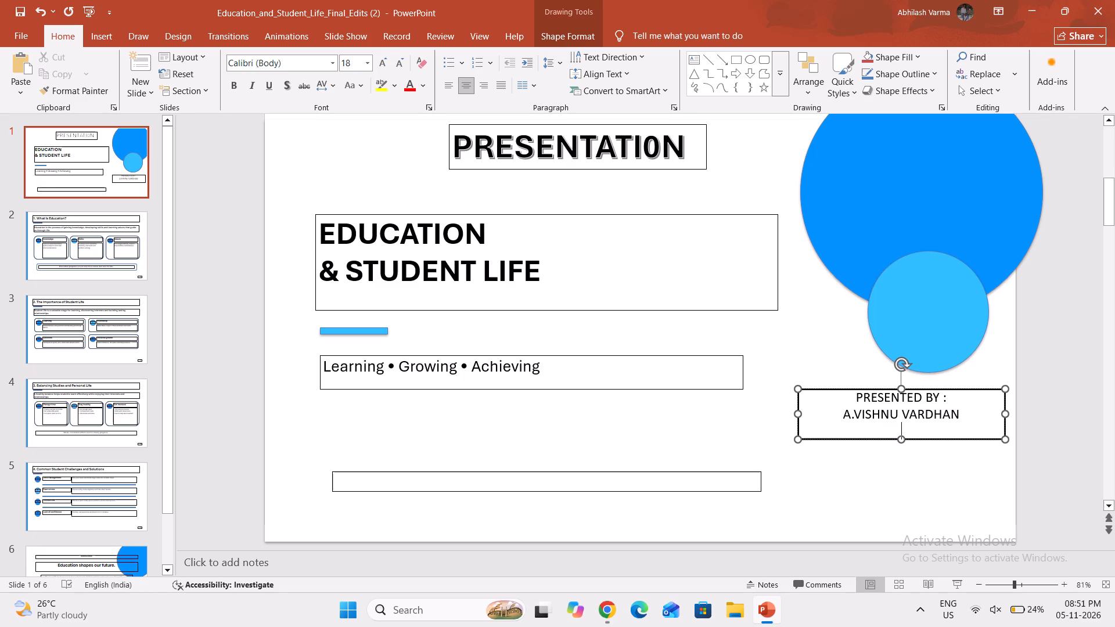
key("shift+parenleft")
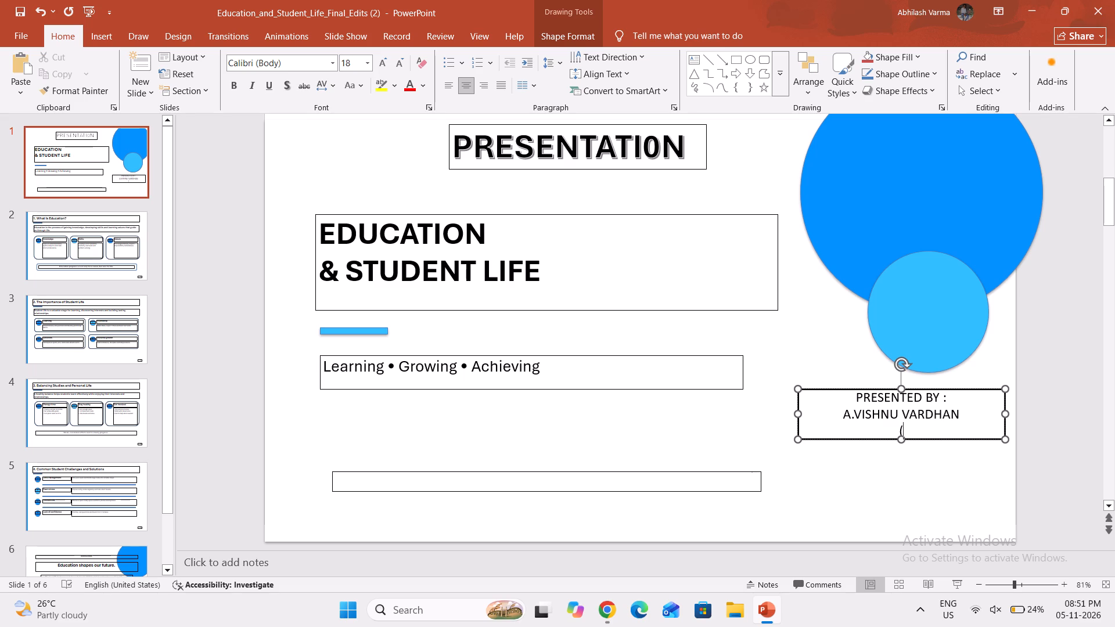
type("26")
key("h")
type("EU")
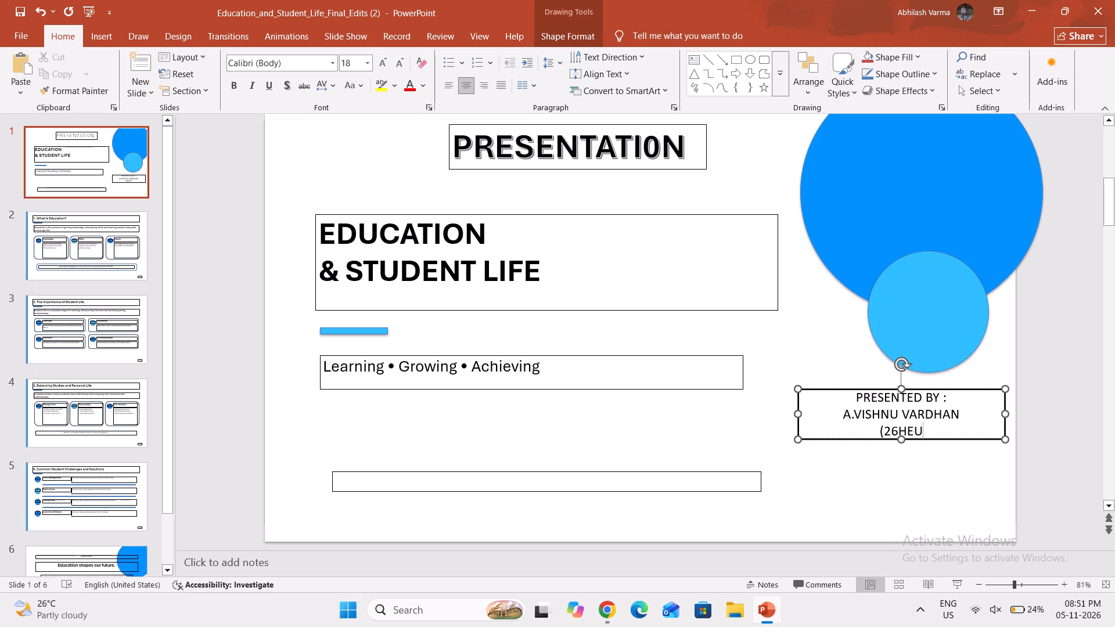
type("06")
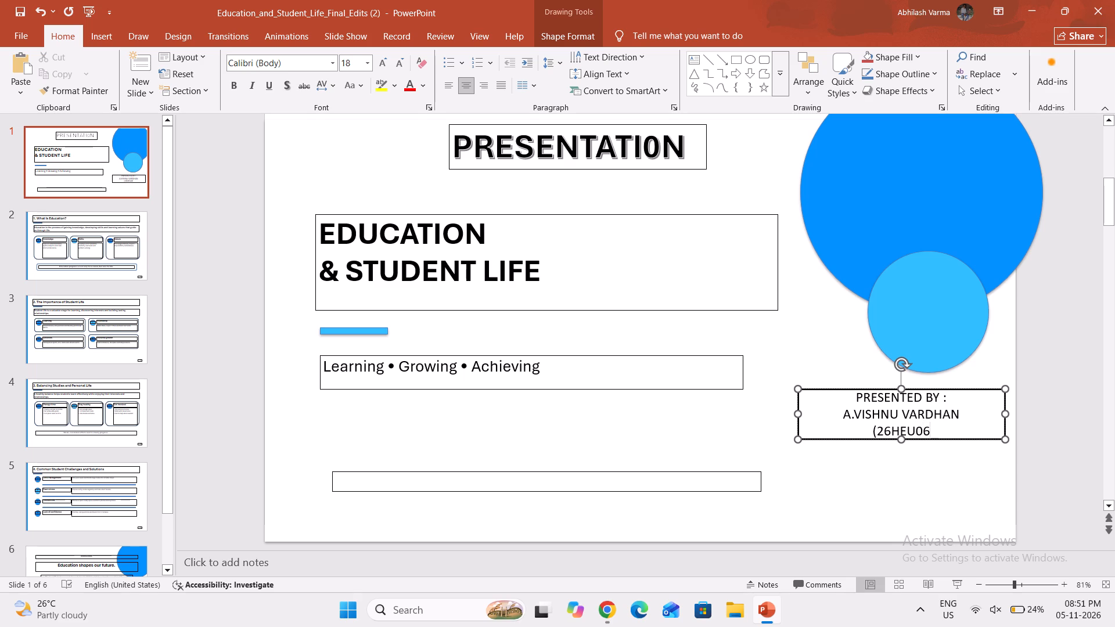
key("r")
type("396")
scroll(958, 463, "up", 1)
right_click(958, 463)
right_click_drag(958, 463, 1098, 626)
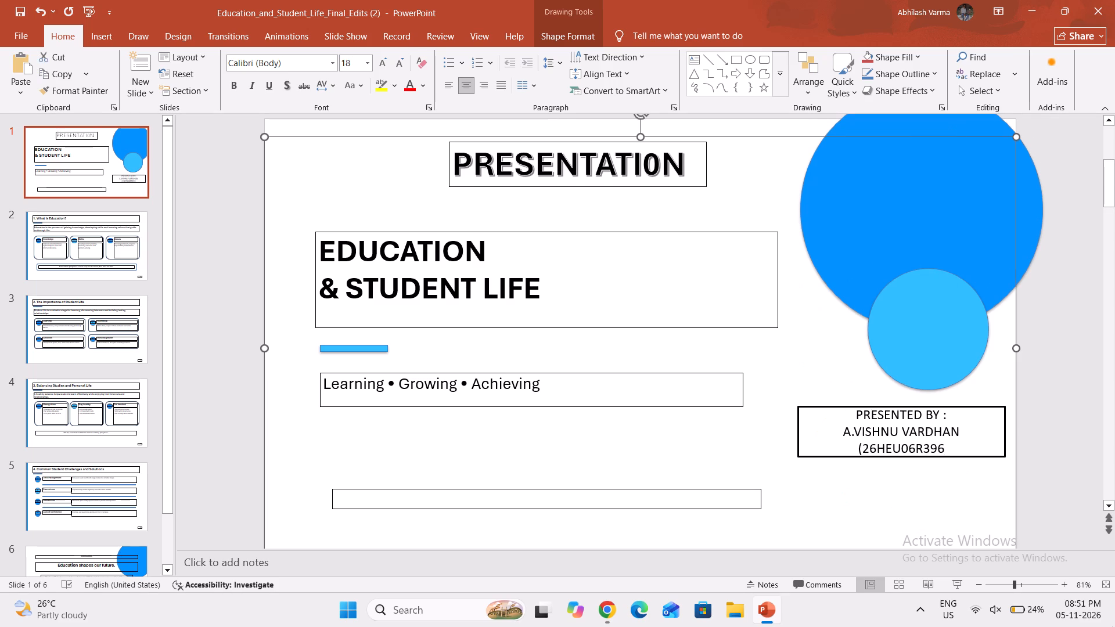
key("shift+parenright")
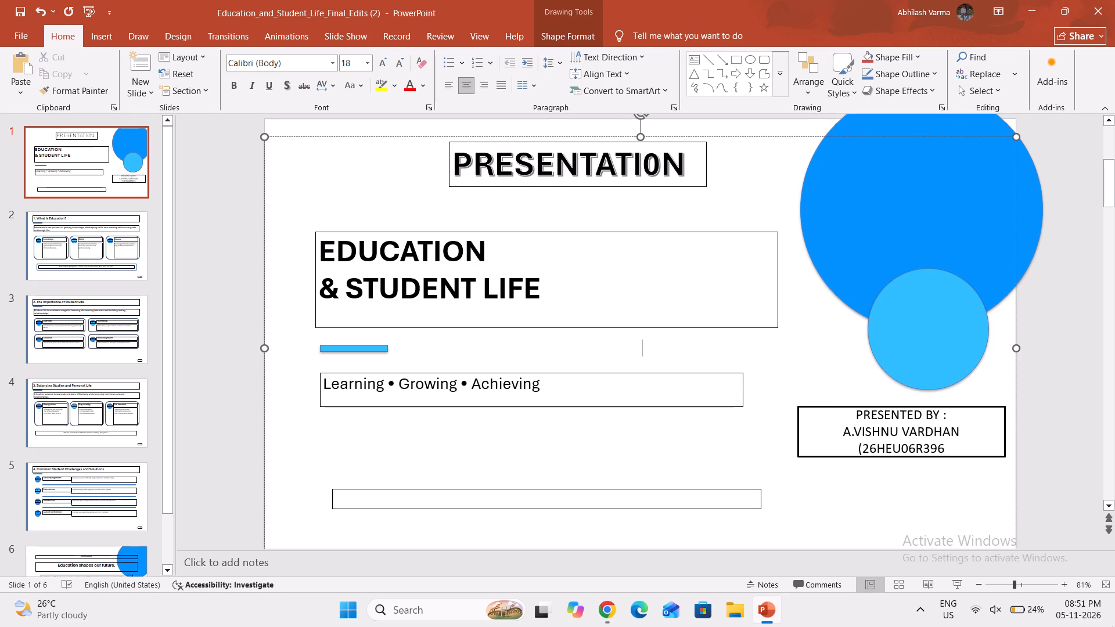
key("shift+parenright")
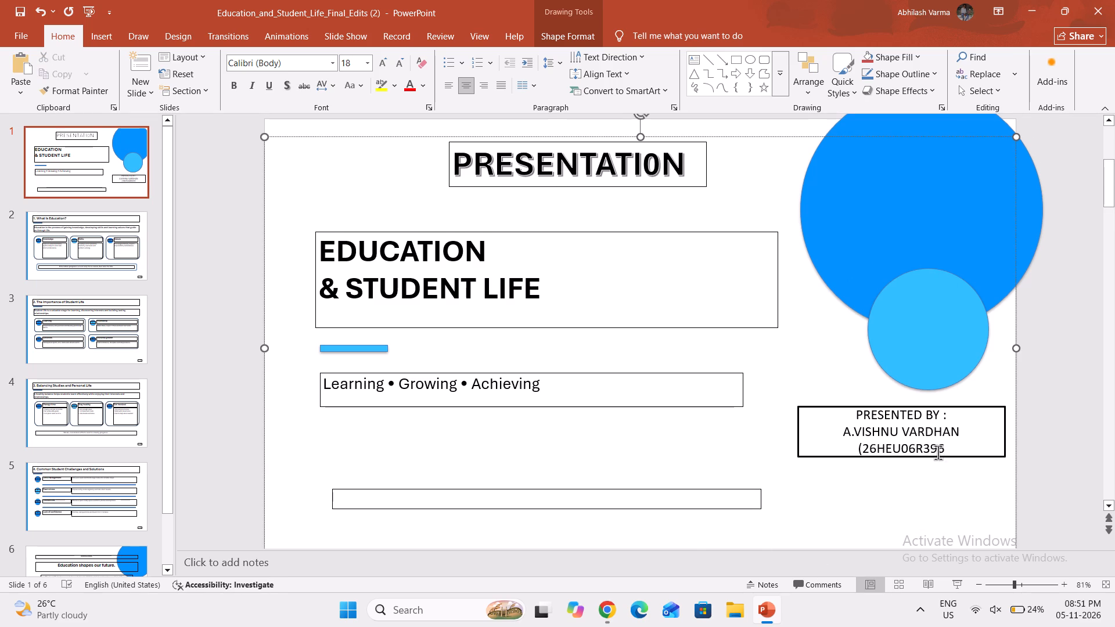
left_click(925, 449)
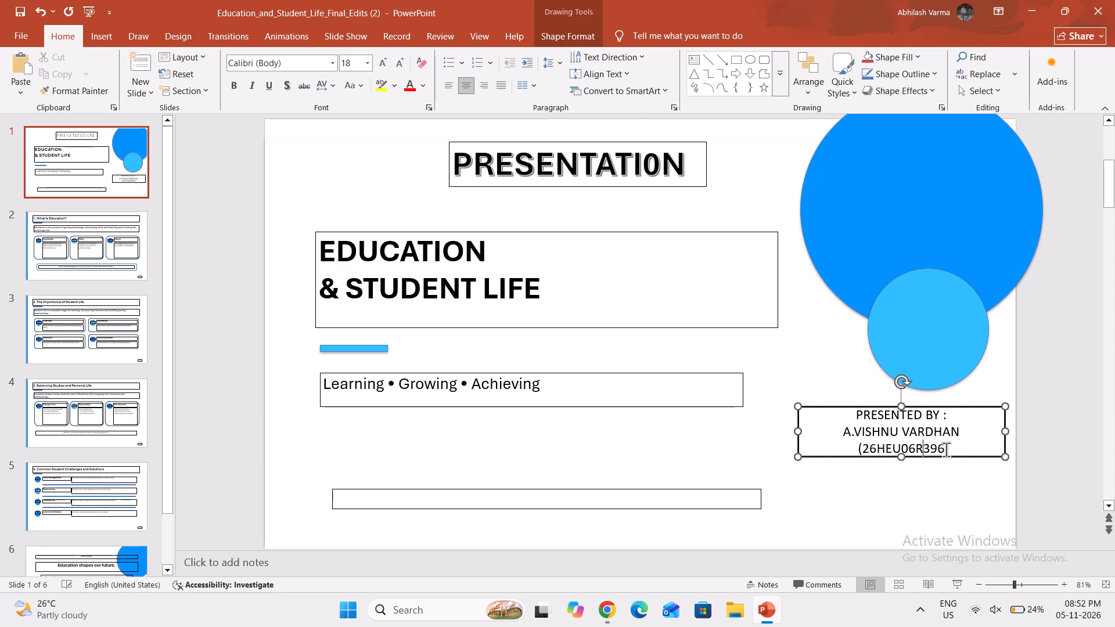
left_click(946, 449)
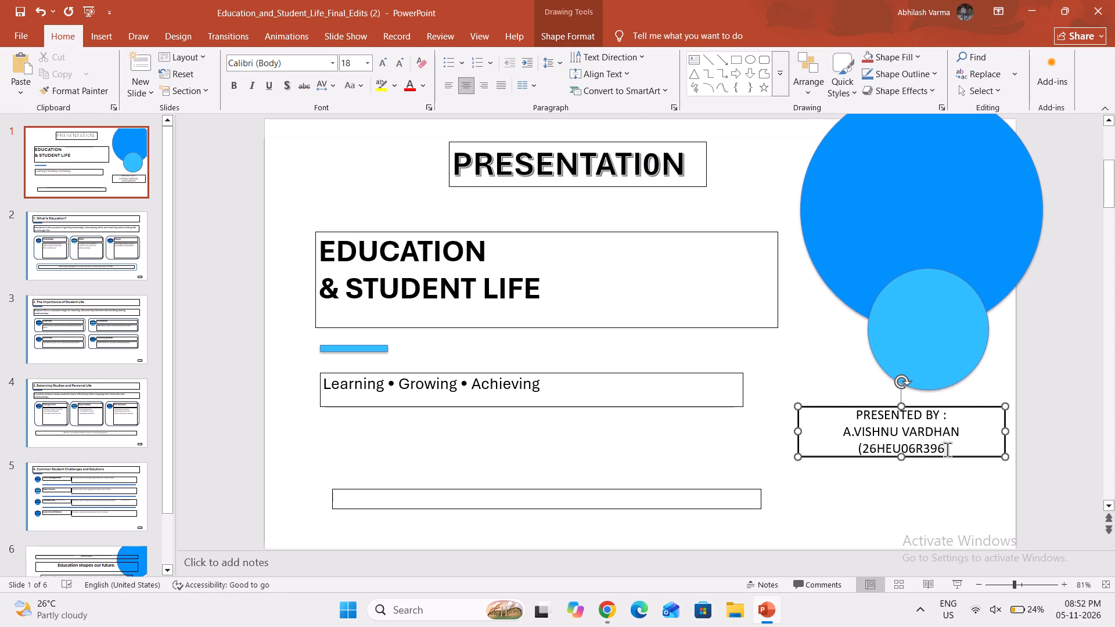
key("shift+parenright")
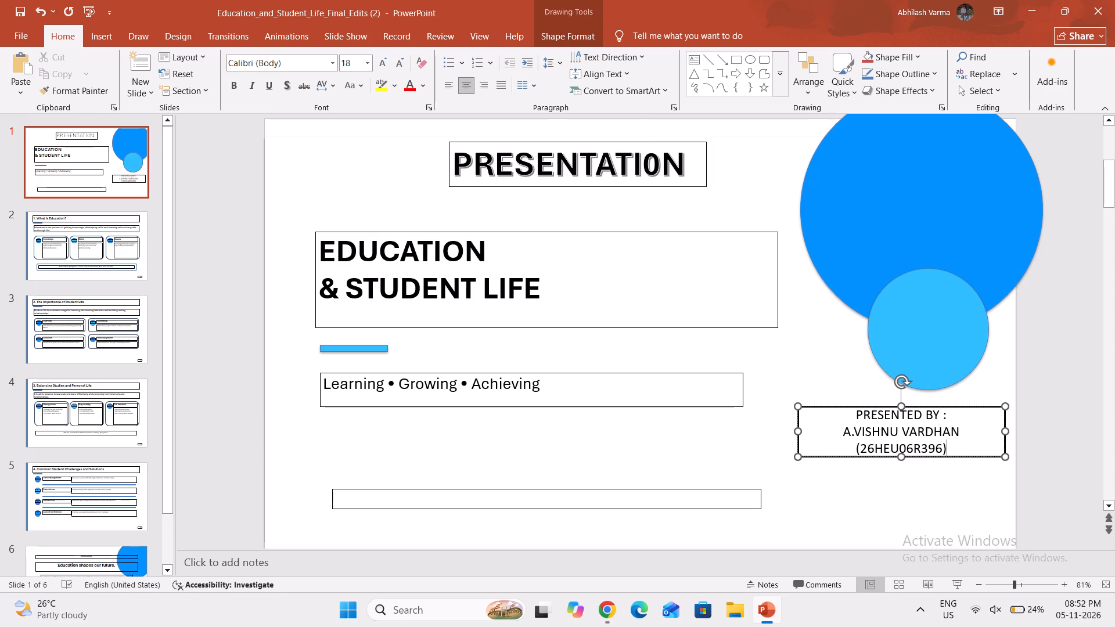
Enter a second presenter's name on a new line below the ID, extending the PRESENTED BY box downward to fit the extra line.
key("Return")
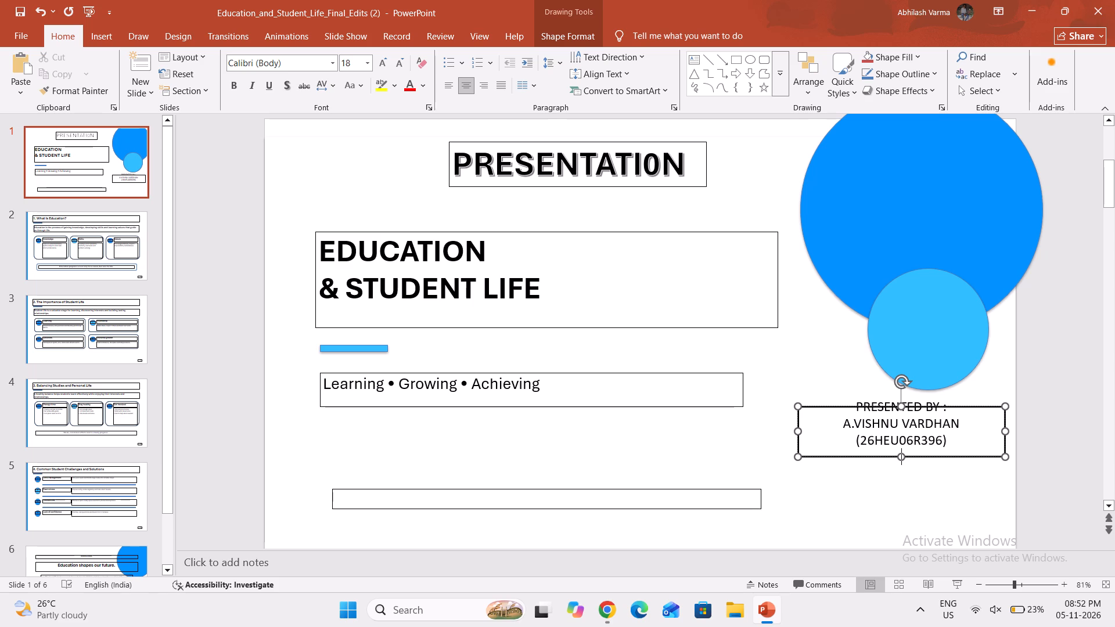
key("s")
left_click_drag(898, 456, 912, 492)
left_click(913, 477)
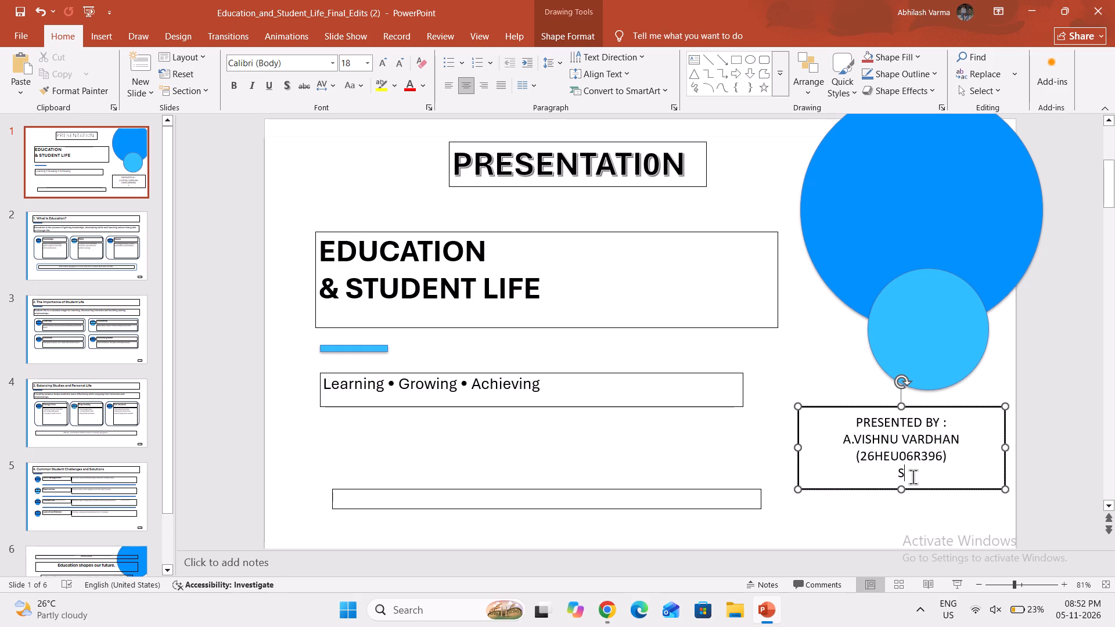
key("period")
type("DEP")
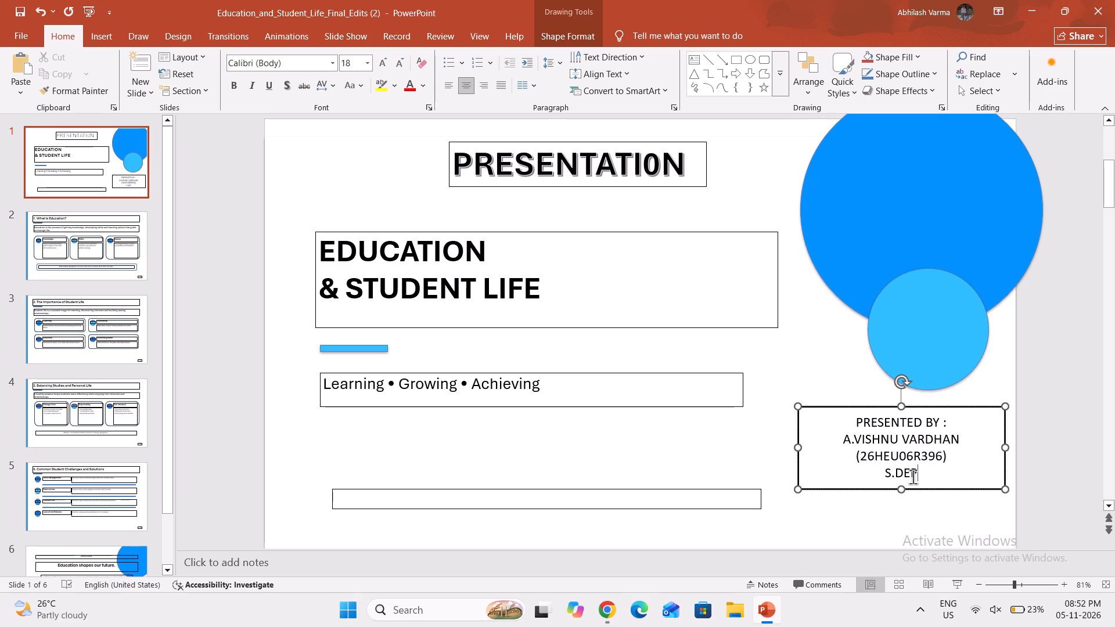
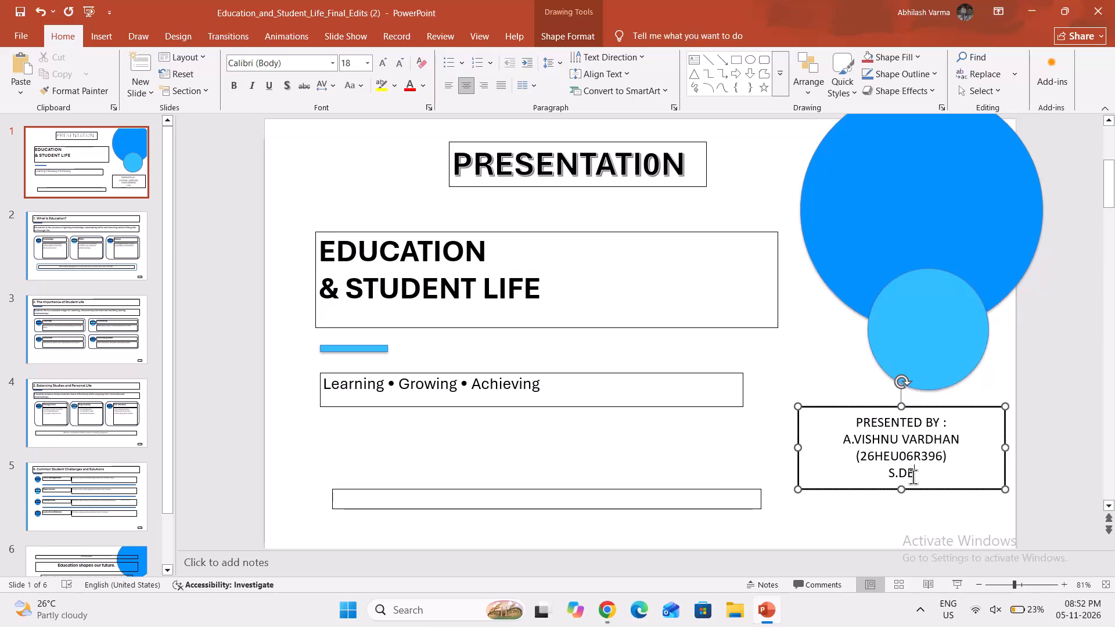
Correct and complete the second presenter's name on the last line of the PRESENTED BY box.
key("BackSpace")
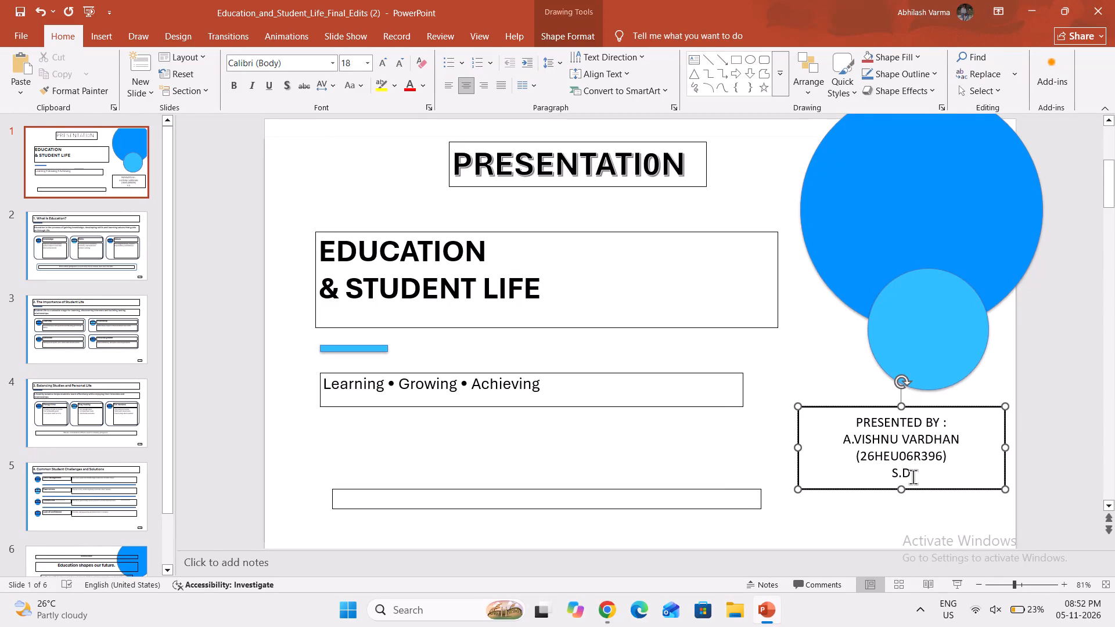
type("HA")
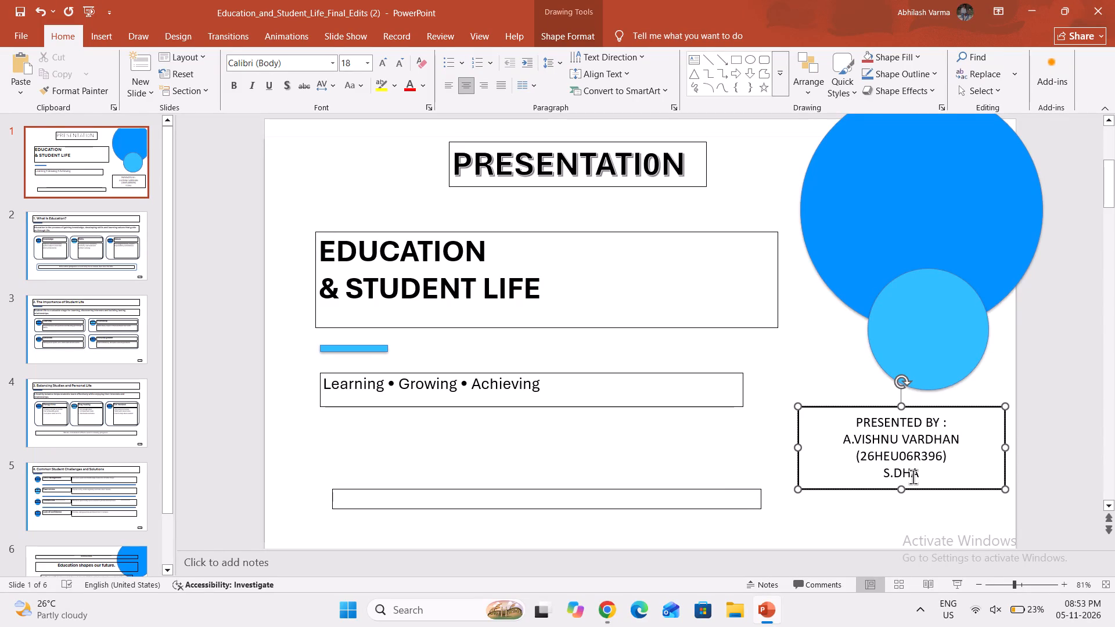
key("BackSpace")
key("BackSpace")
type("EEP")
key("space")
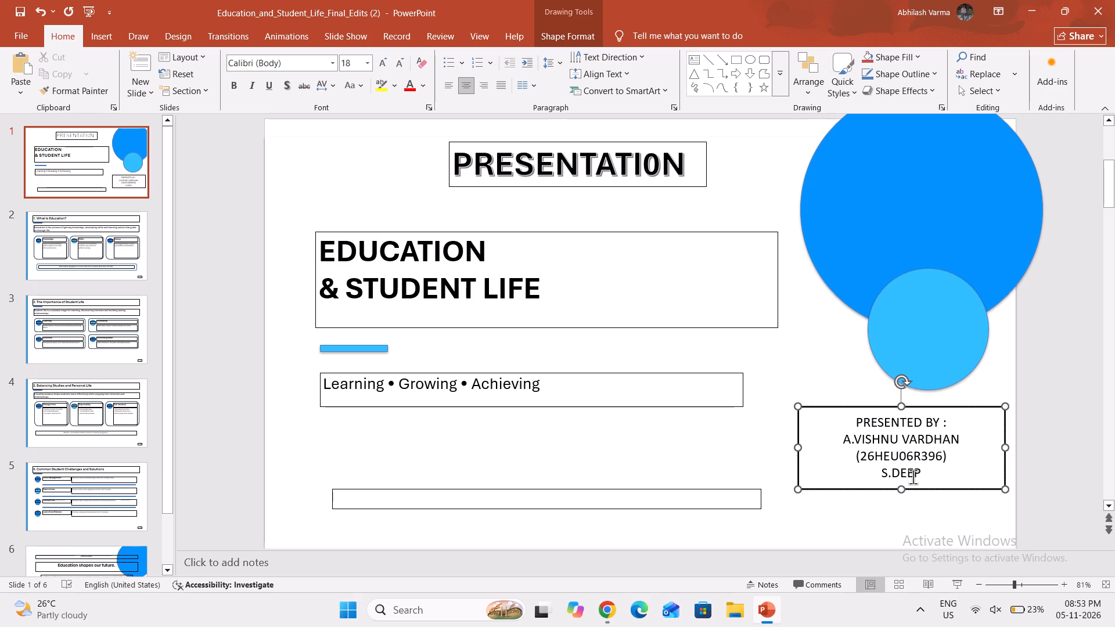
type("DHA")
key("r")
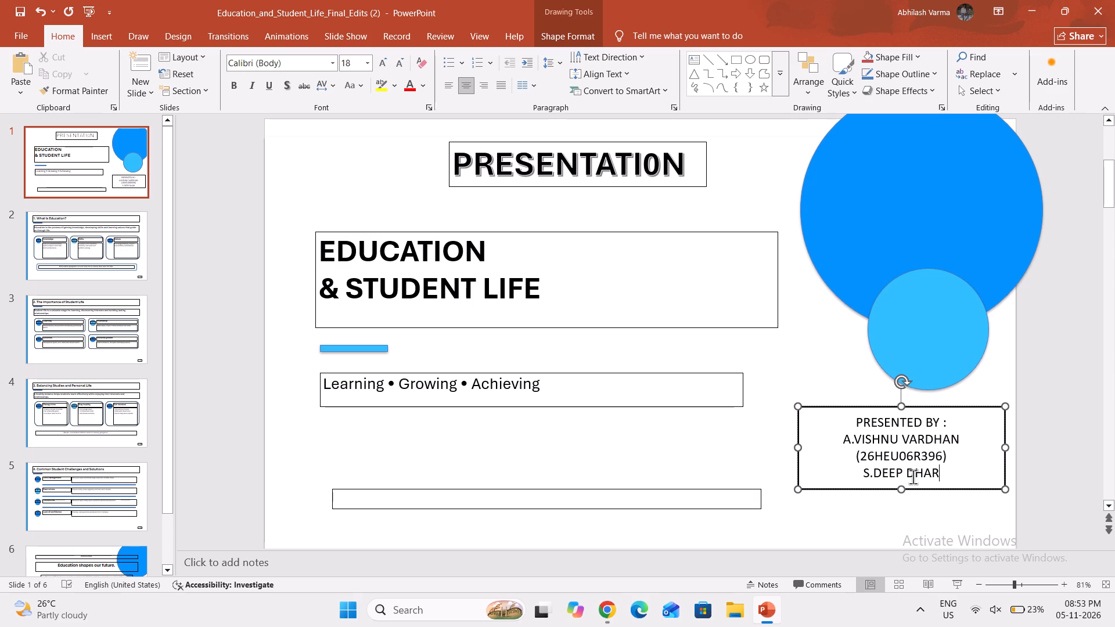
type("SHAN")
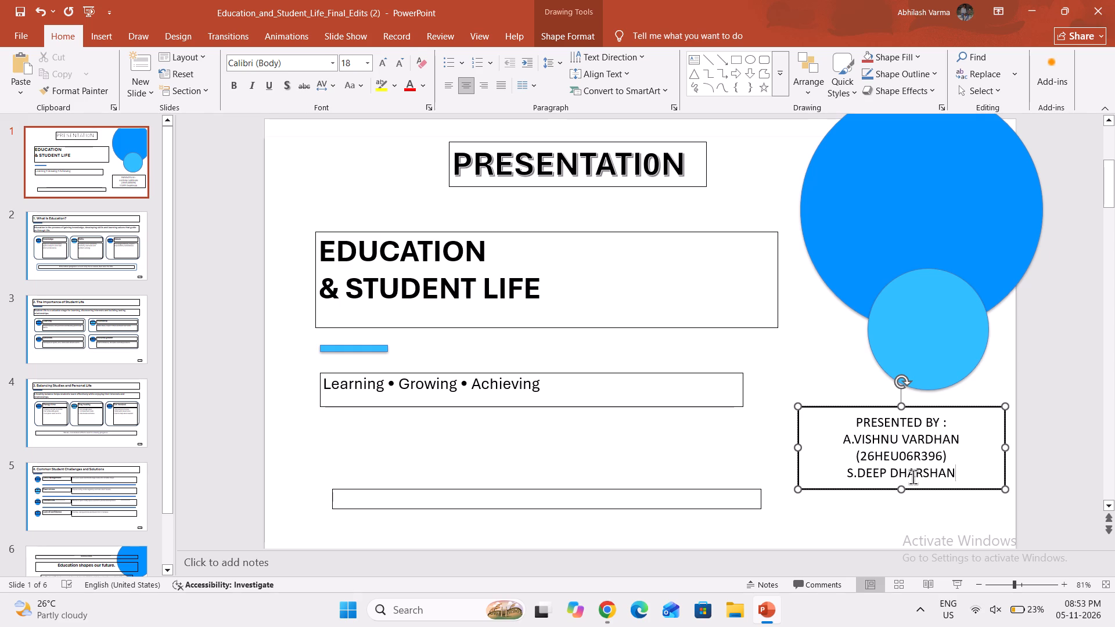
Add the second presenter's ID number in parentheses on a new line below that name.
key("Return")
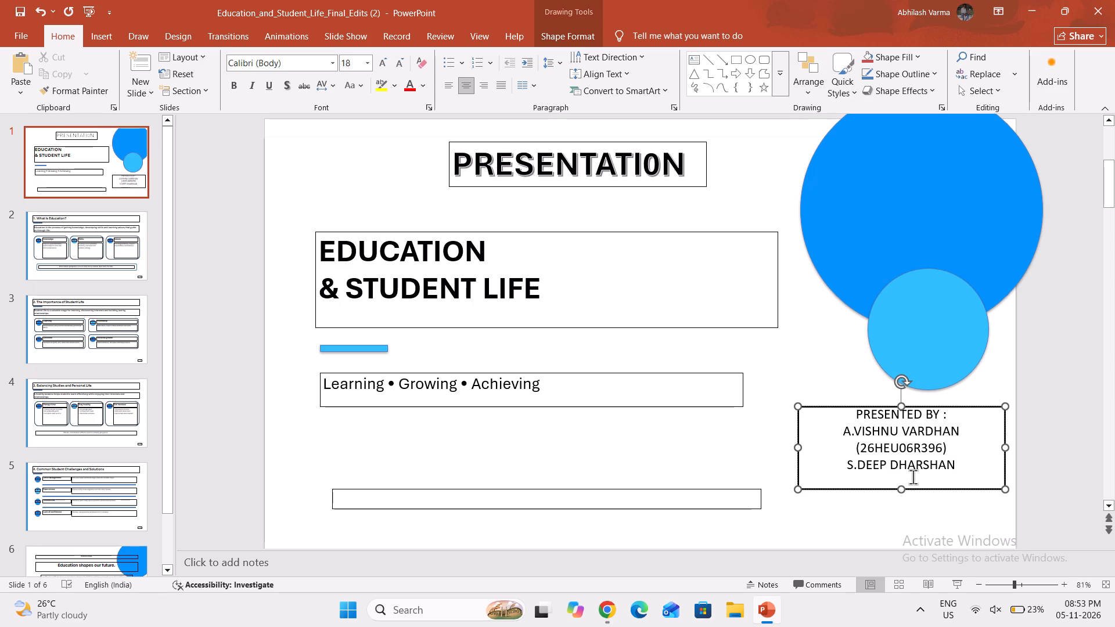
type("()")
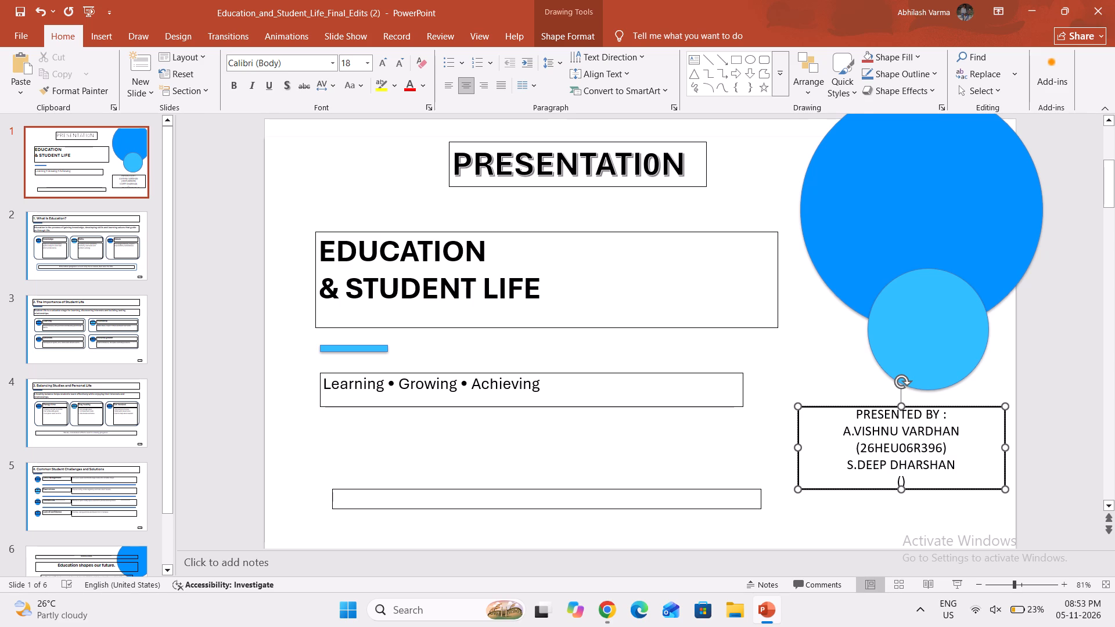
left_click(902, 483)
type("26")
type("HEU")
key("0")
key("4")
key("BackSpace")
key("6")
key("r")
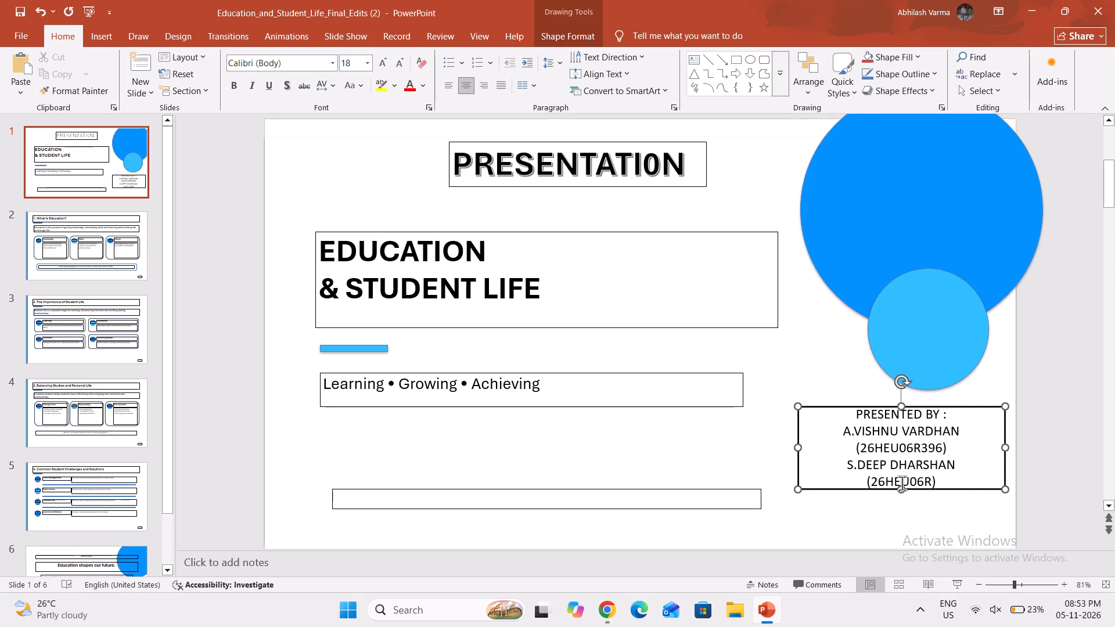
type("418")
left_click(970, 483)
left_click(954, 482)
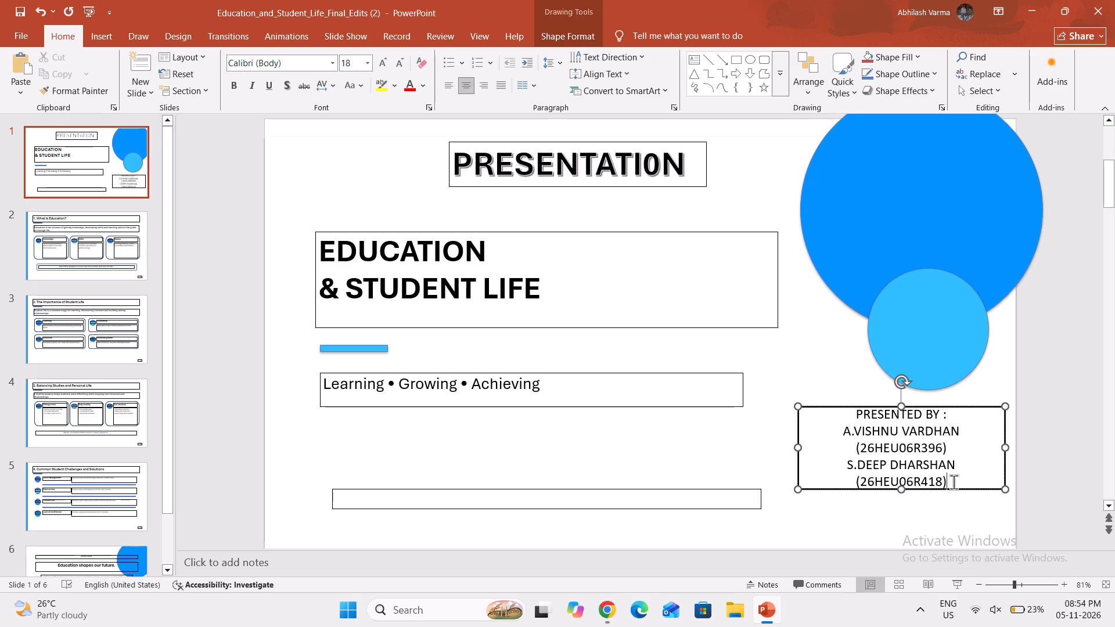
Extend the PRESENTED BY box downward, slightly past the level of the empty text box's lower edge.
left_click(909, 493)
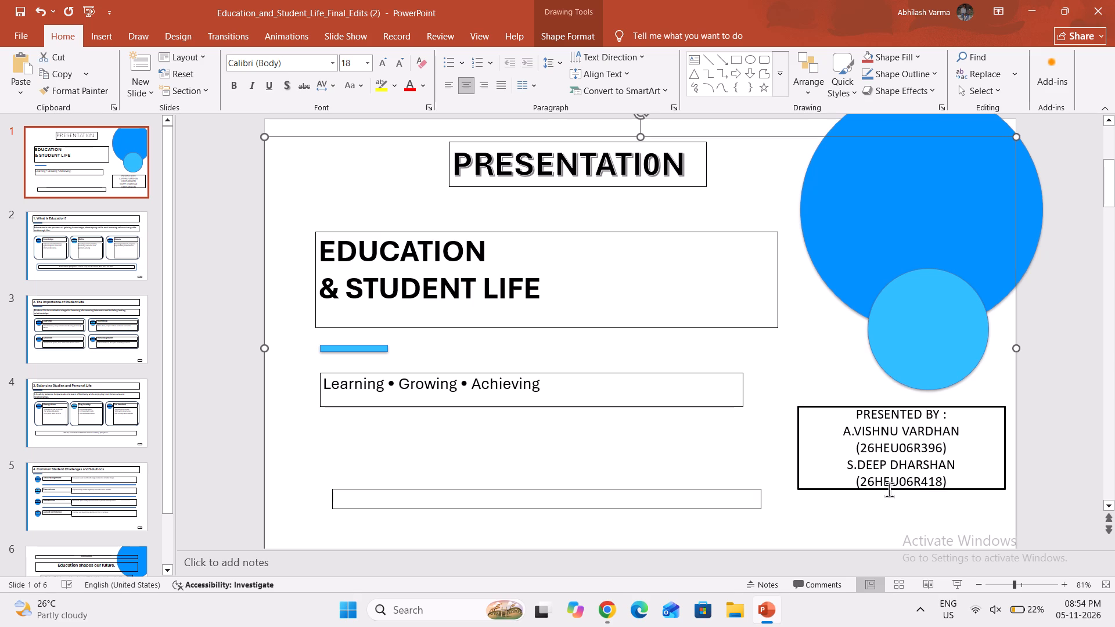
left_click(896, 491)
left_click(918, 470)
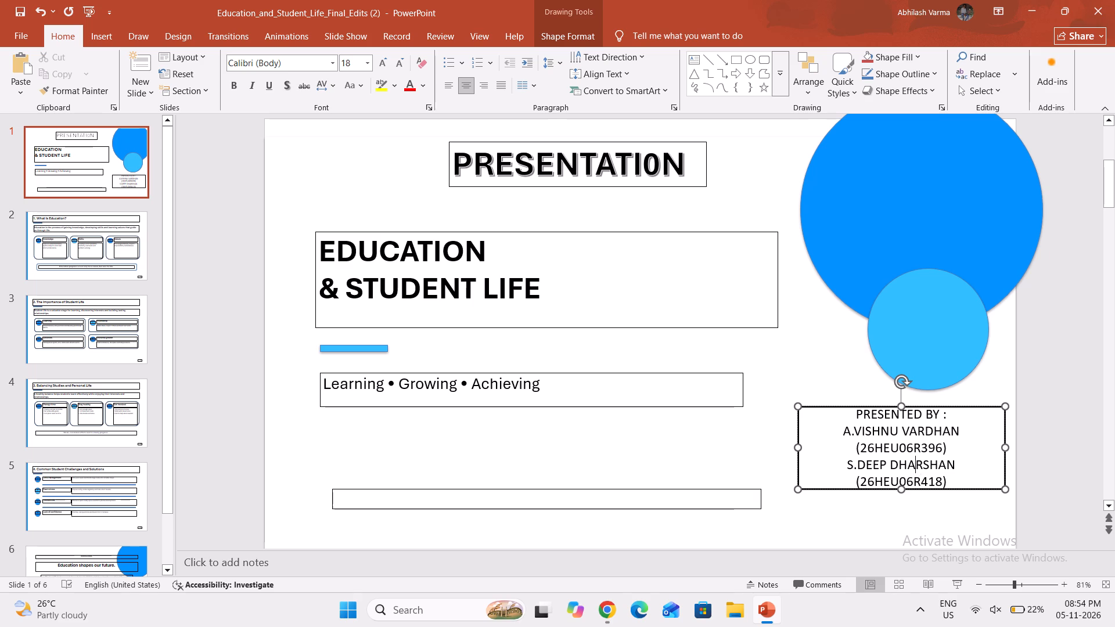
left_click_drag(904, 490, 909, 513)
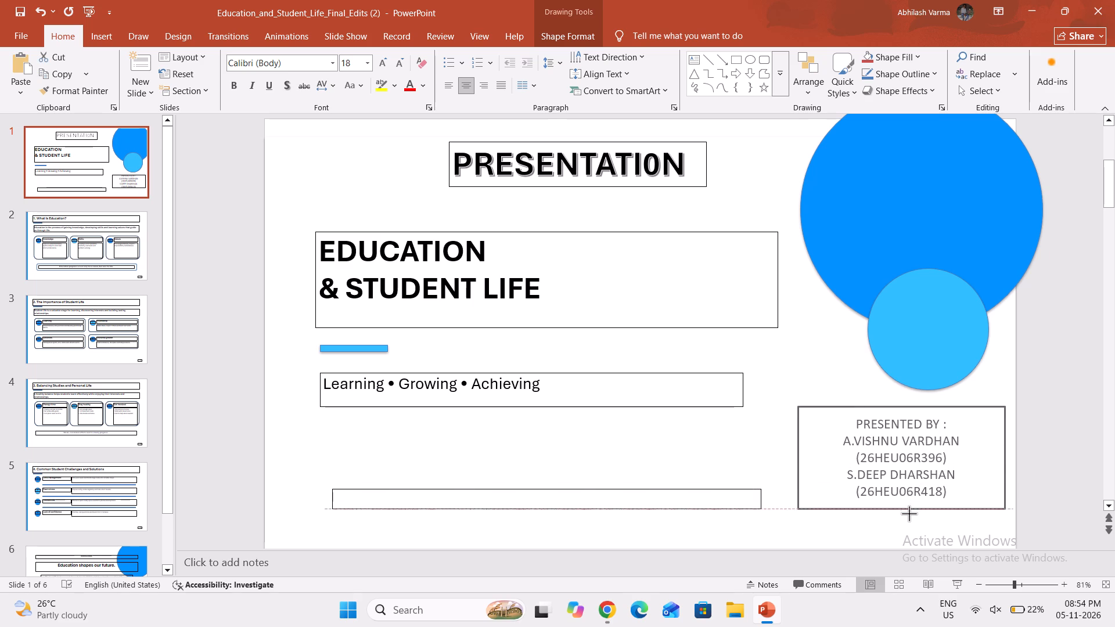
left_click_drag(909, 513, 909, 517)
left_click(963, 502)
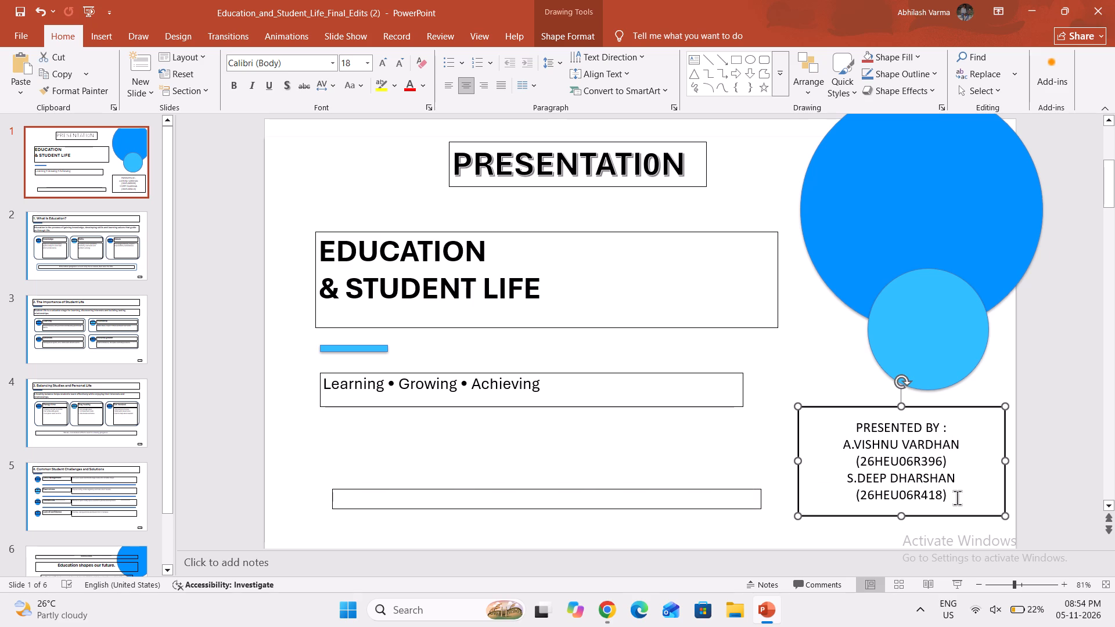
Add the line CSM-E below the second presenter's ID in the PRESENTED BY box.
left_click(954, 496)
key("Return")
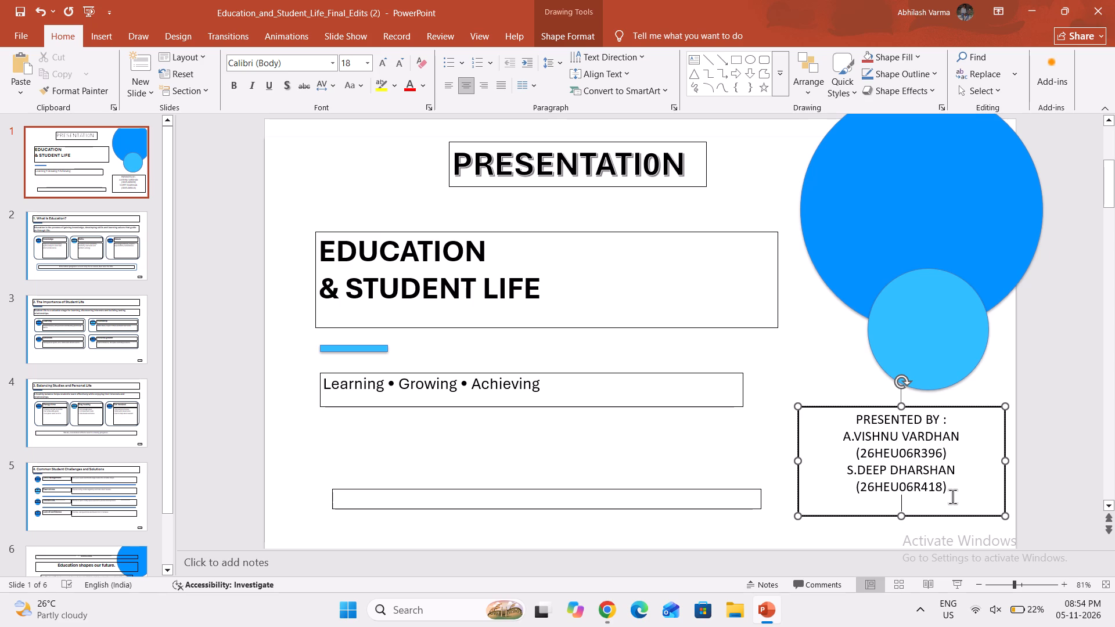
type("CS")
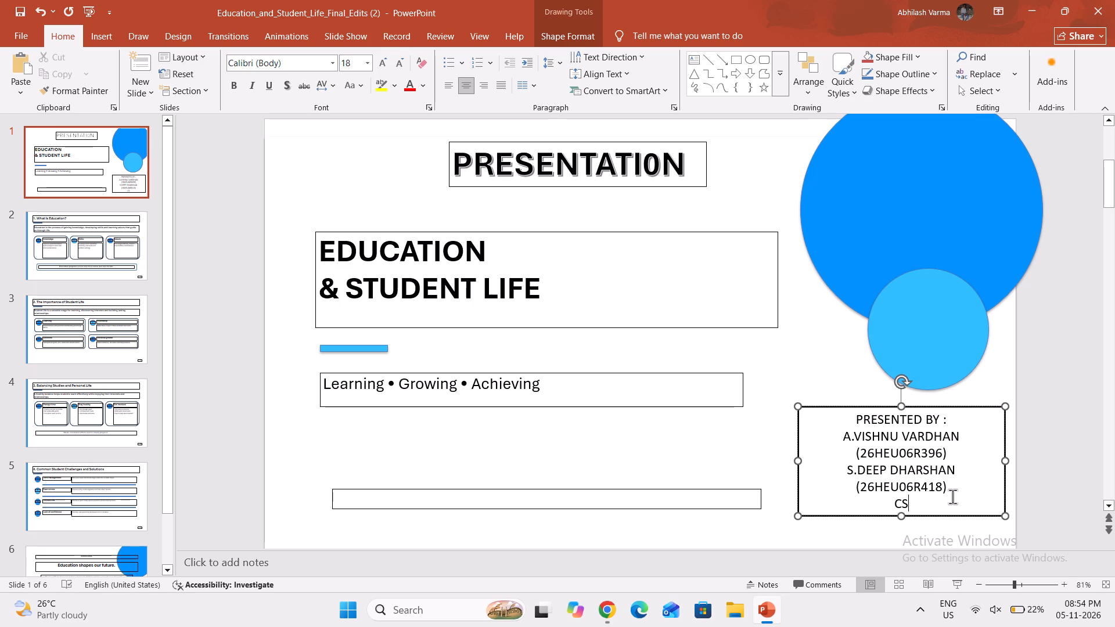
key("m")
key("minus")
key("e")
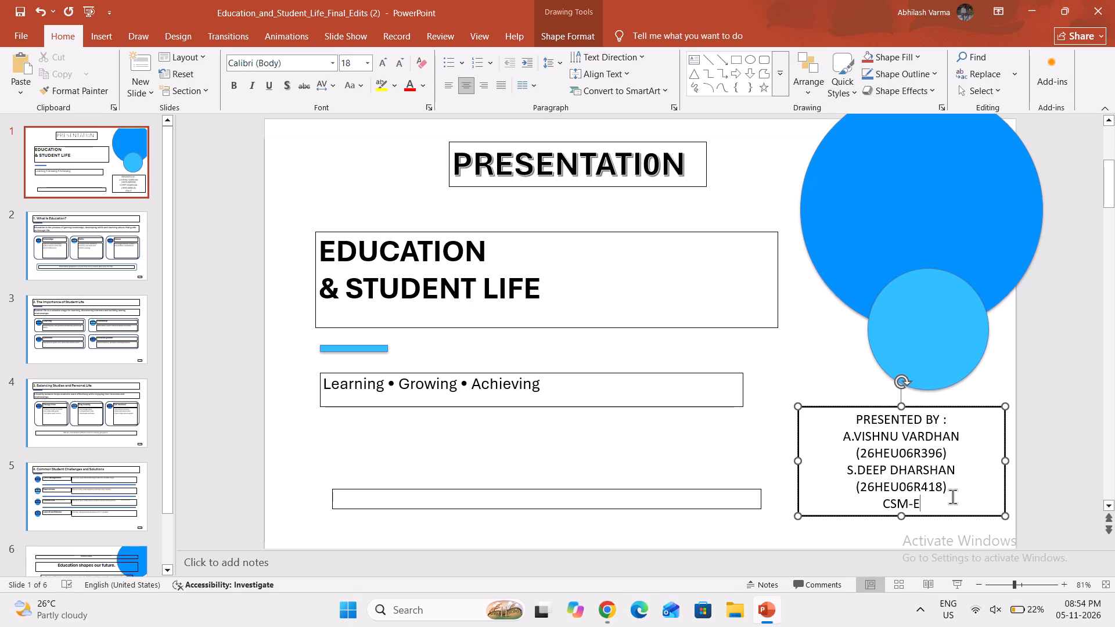
left_click(714, 474)
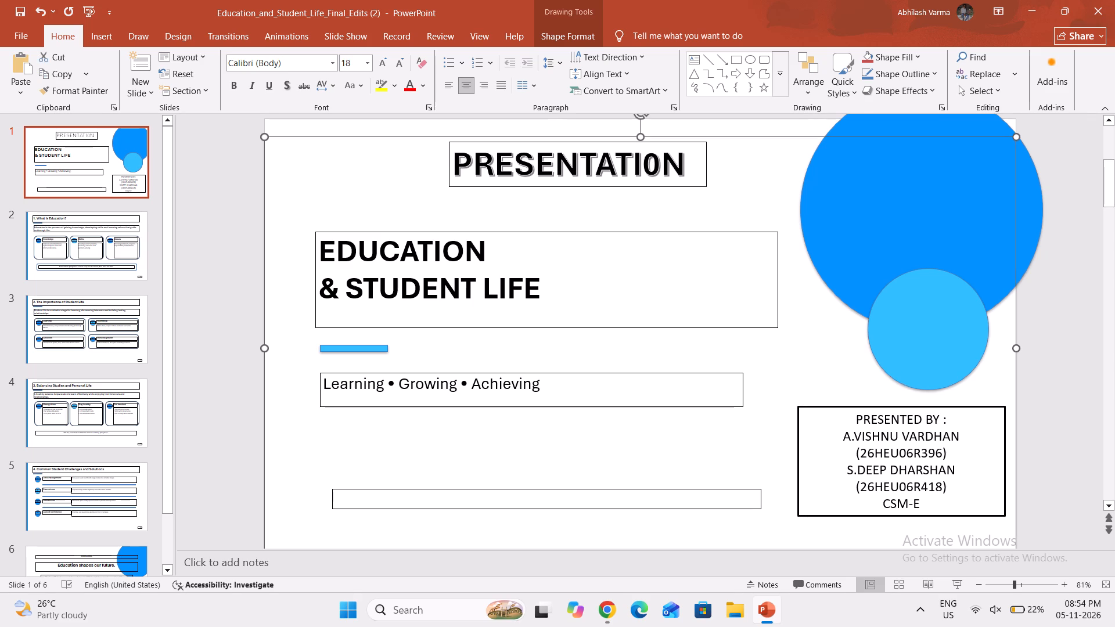
Narrow the empty text box near the slide's bottom to about a third of its width, keeping its left edge fixed.
left_click(760, 496)
left_click_drag(760, 496, 682, 509)
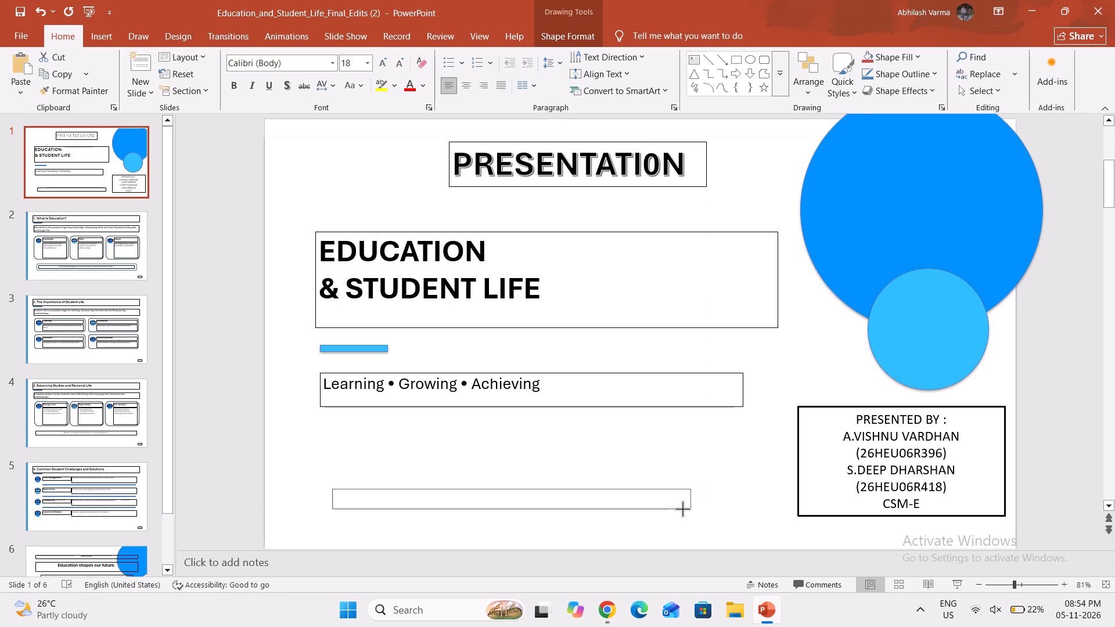
left_click_drag(682, 509, 477, 503)
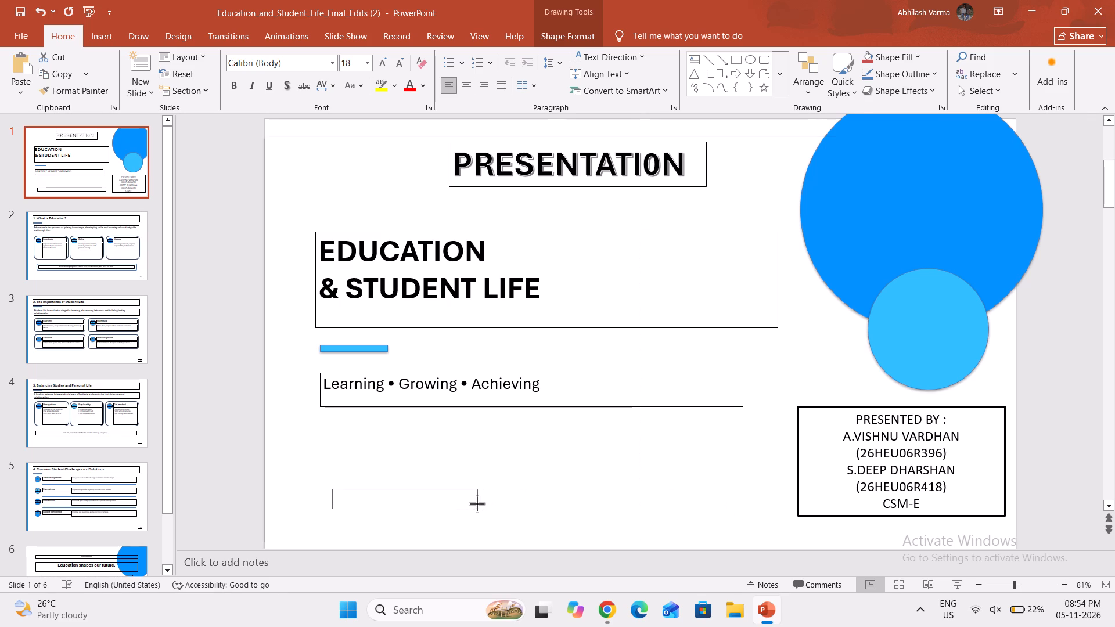
left_click_drag(477, 503, 474, 503)
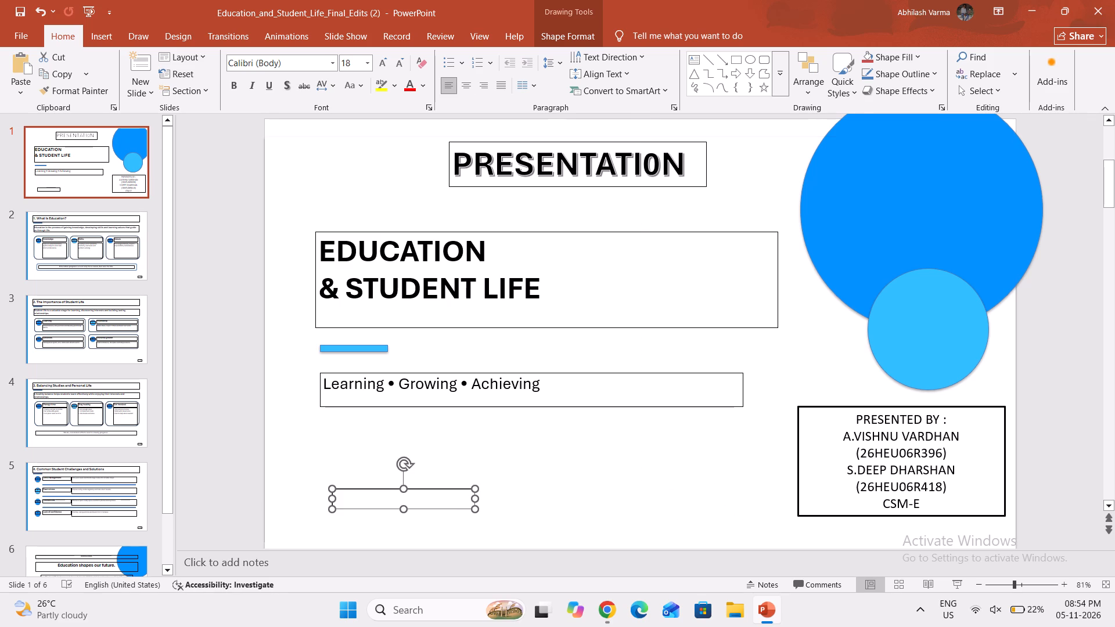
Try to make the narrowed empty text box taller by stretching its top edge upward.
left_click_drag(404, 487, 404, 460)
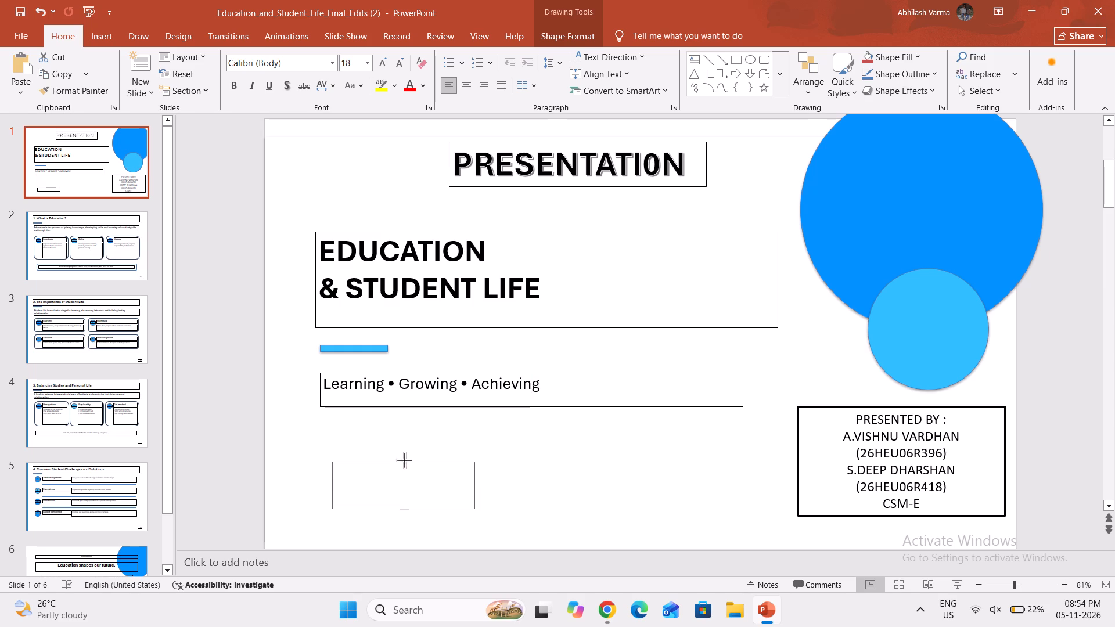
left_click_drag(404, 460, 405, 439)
Enter the heading PERSENTED TO: in the empty text box near the slide's bottom.
left_click(364, 495)
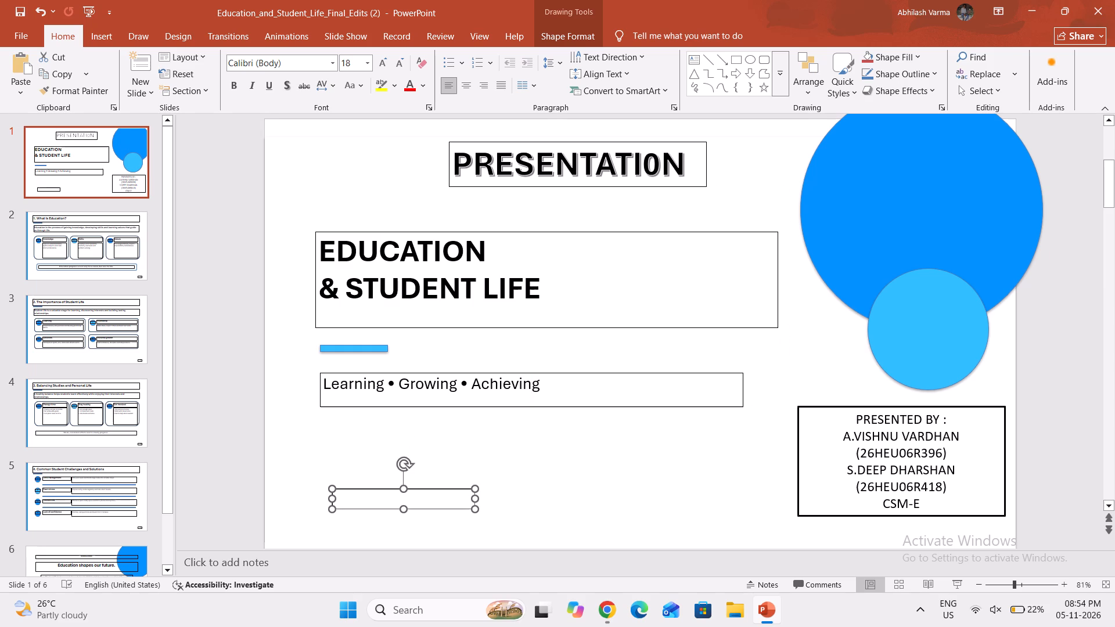
left_click(400, 384)
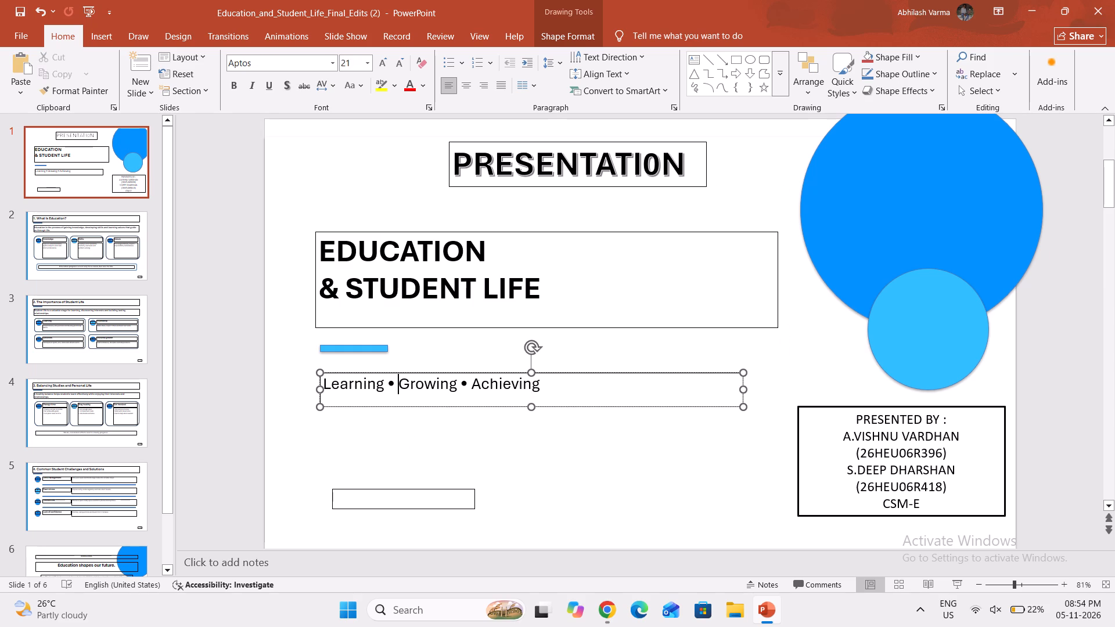
left_click(384, 502)
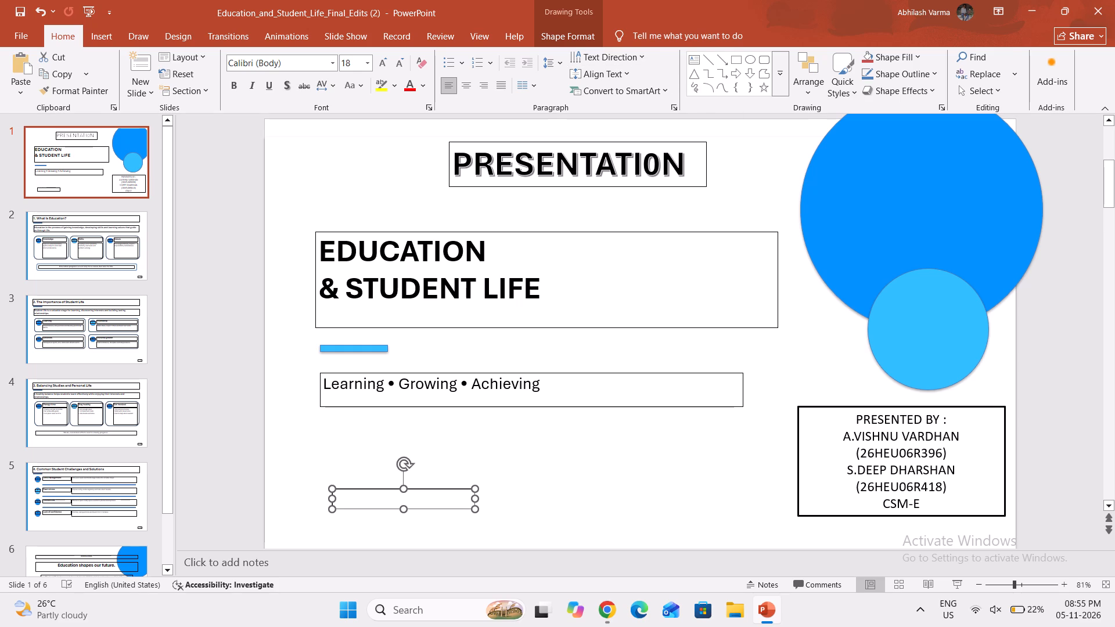
left_click(367, 500)
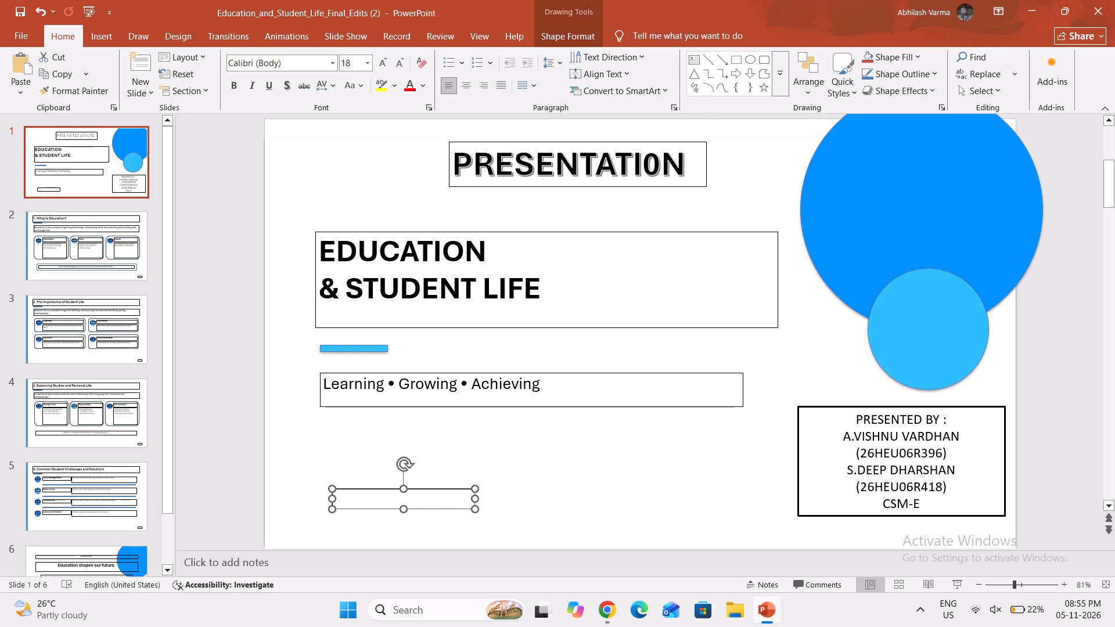
double_click(365, 502)
left_click(371, 500)
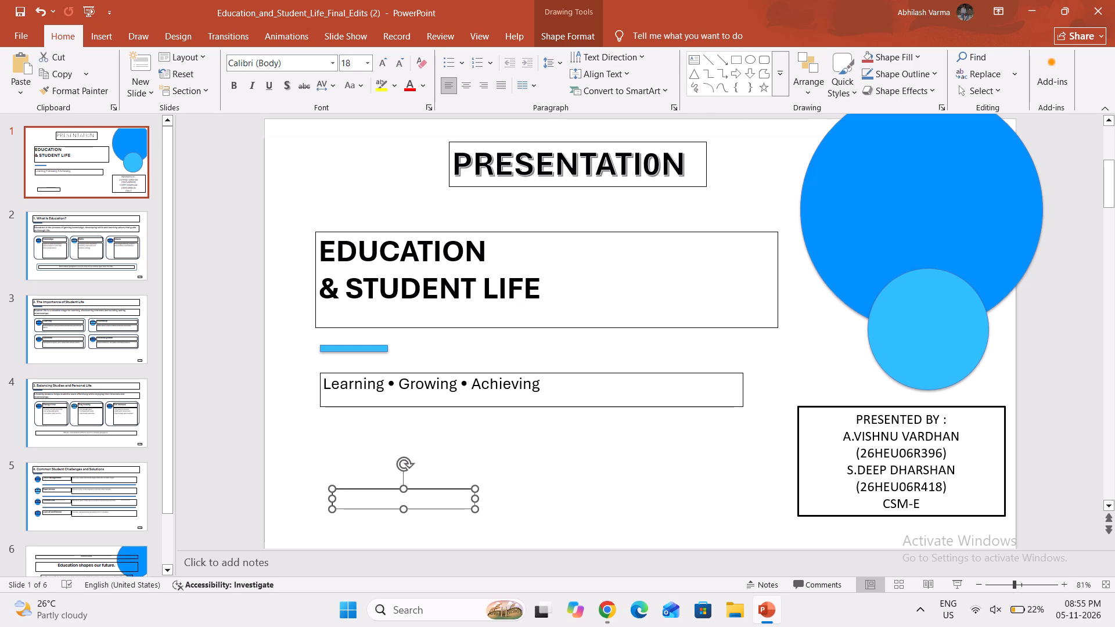
left_click(371, 500)
double_click(371, 500)
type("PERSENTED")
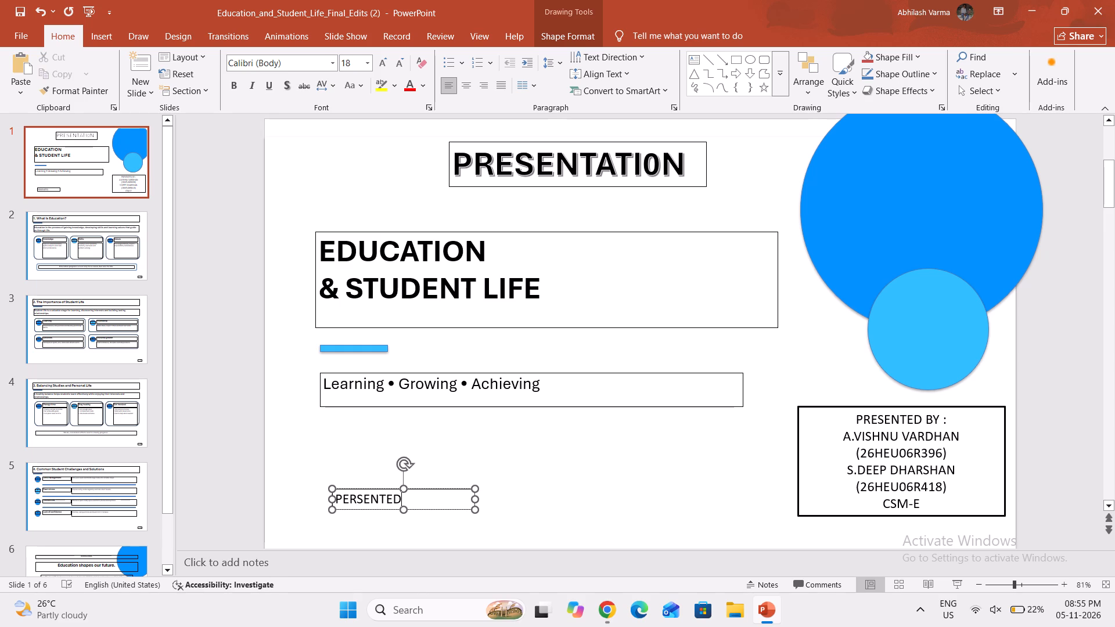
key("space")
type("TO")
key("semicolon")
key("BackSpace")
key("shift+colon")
Add the recipient's name on a new line below the PERSENTED TO: heading, in capitals.
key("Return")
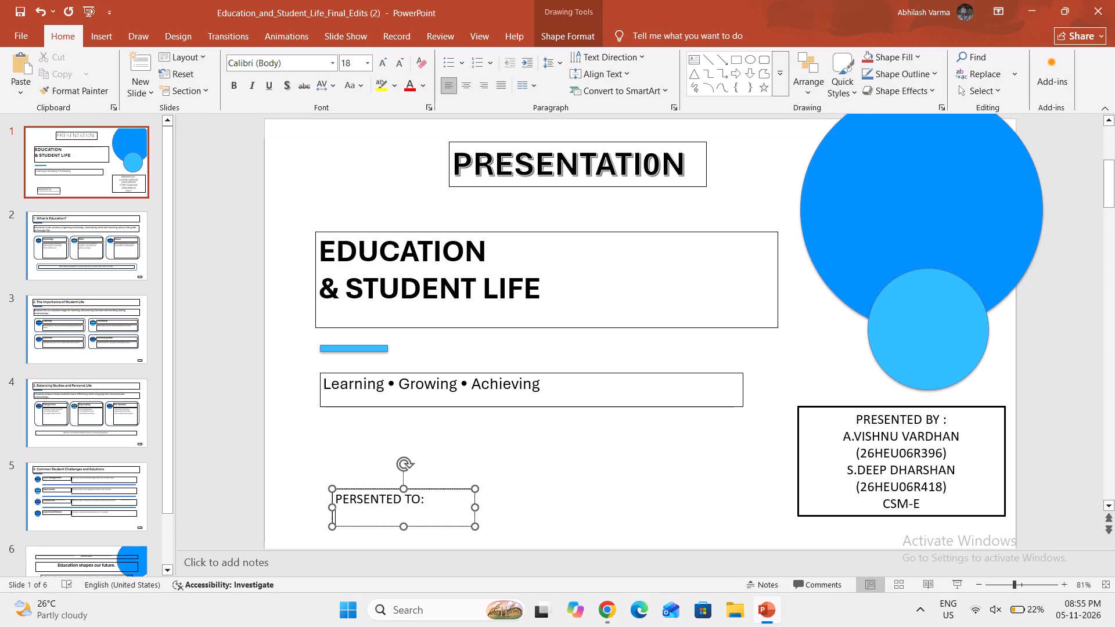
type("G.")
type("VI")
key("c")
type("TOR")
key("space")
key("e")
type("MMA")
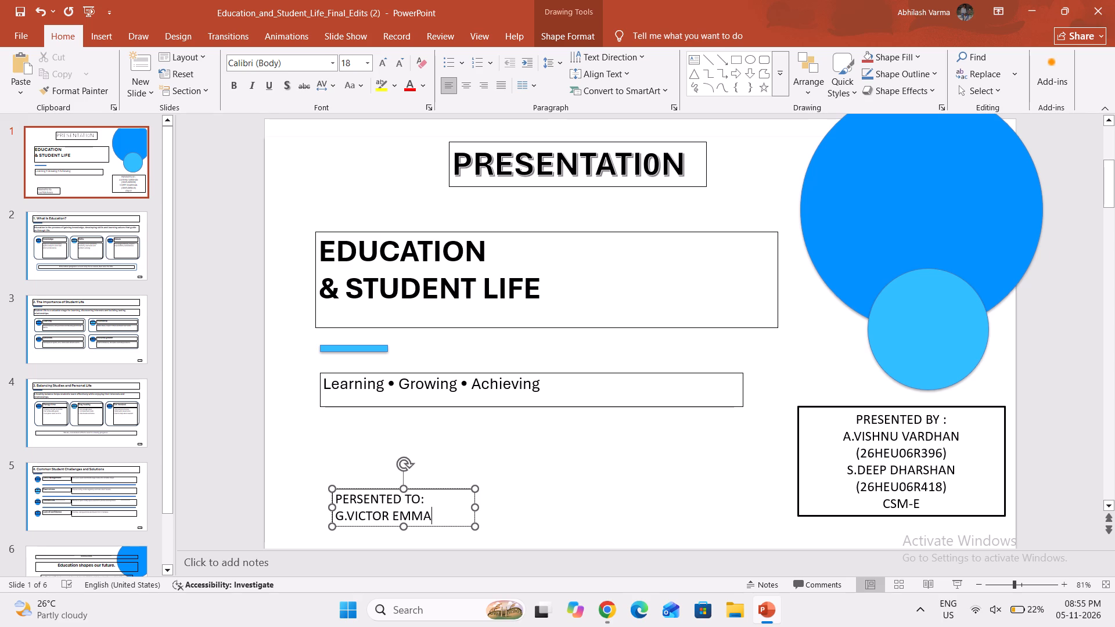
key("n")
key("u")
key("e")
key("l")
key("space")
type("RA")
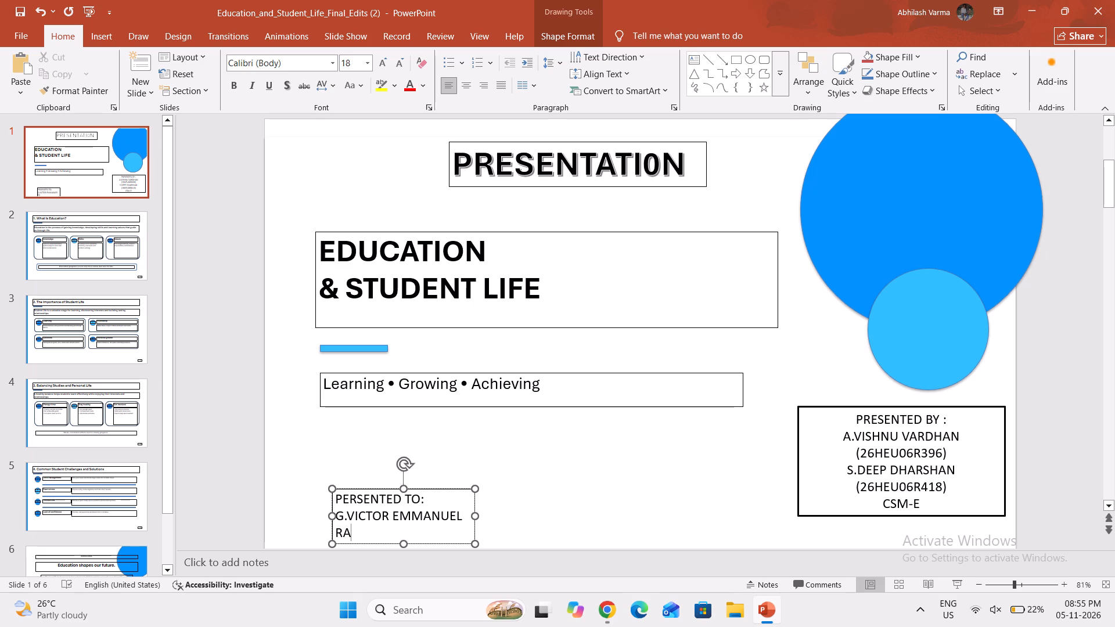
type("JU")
Widen the PERSENTED TO: box by about a fifth, keeping its left edge fixed, so the recipient's name fits on one line.
left_click_drag(473, 518, 503, 520)
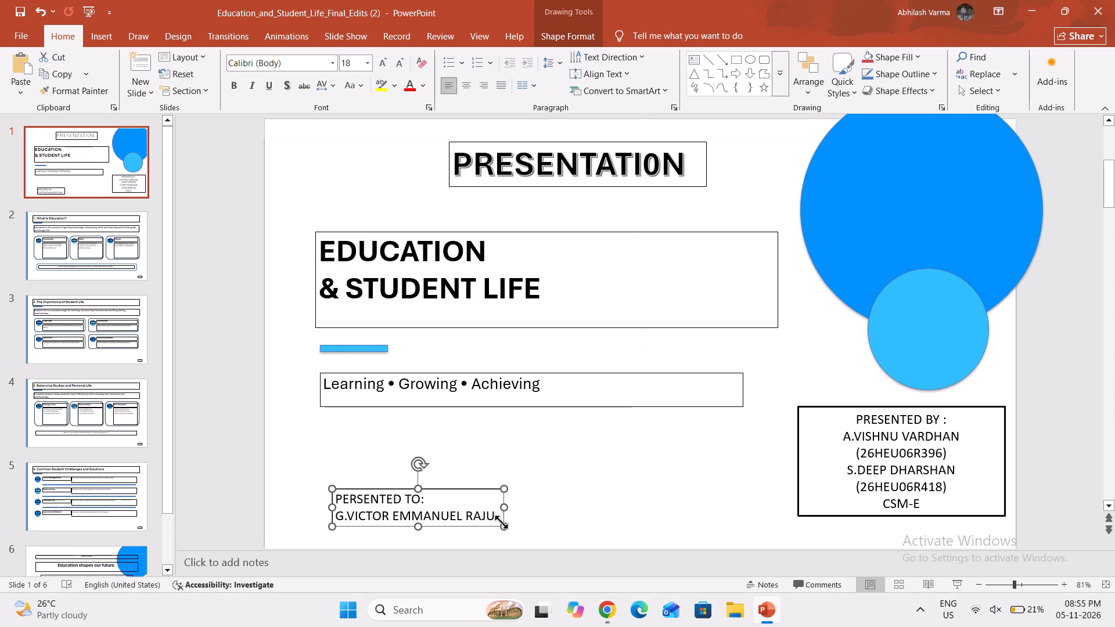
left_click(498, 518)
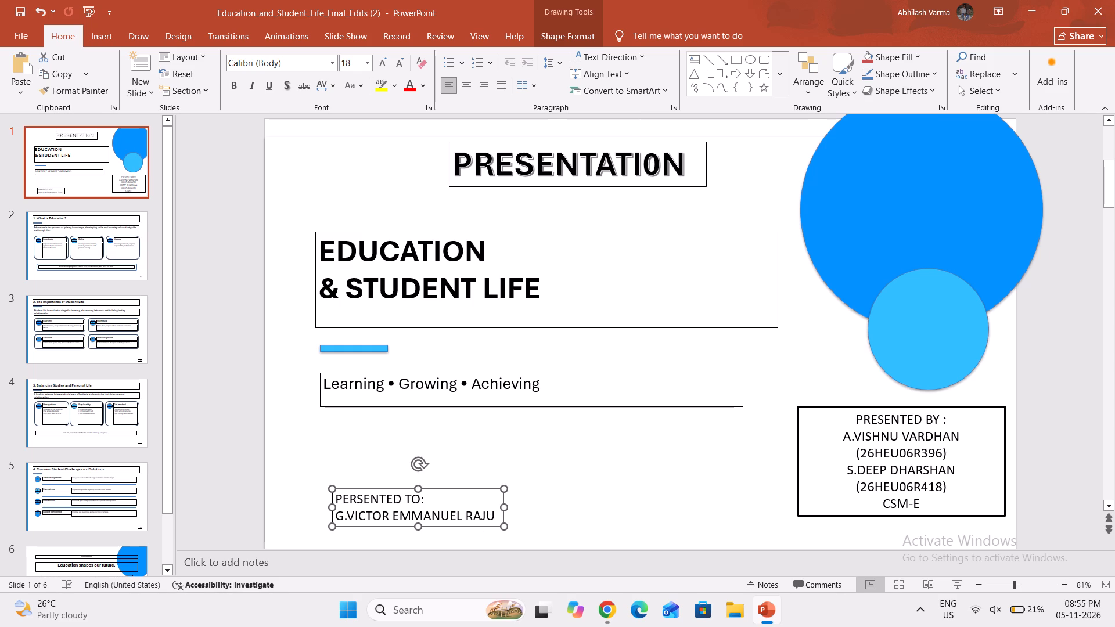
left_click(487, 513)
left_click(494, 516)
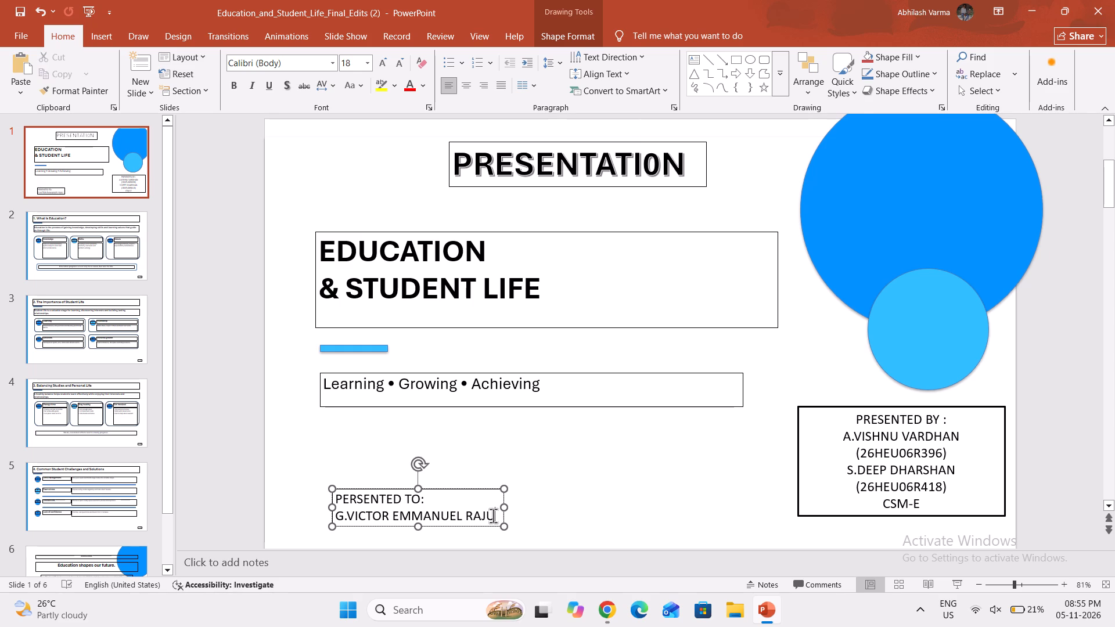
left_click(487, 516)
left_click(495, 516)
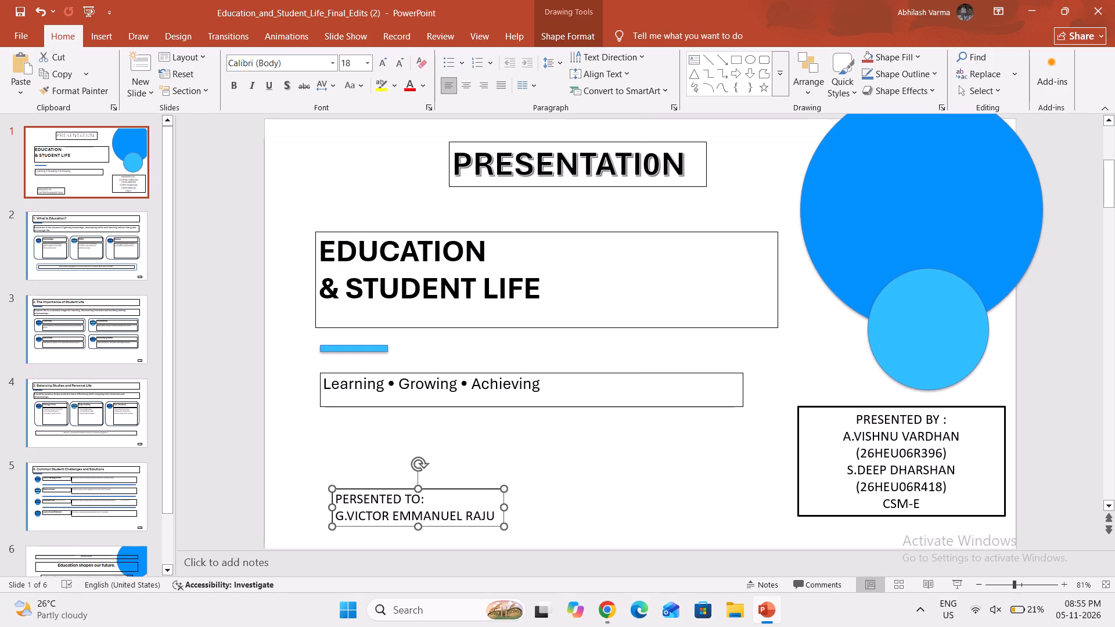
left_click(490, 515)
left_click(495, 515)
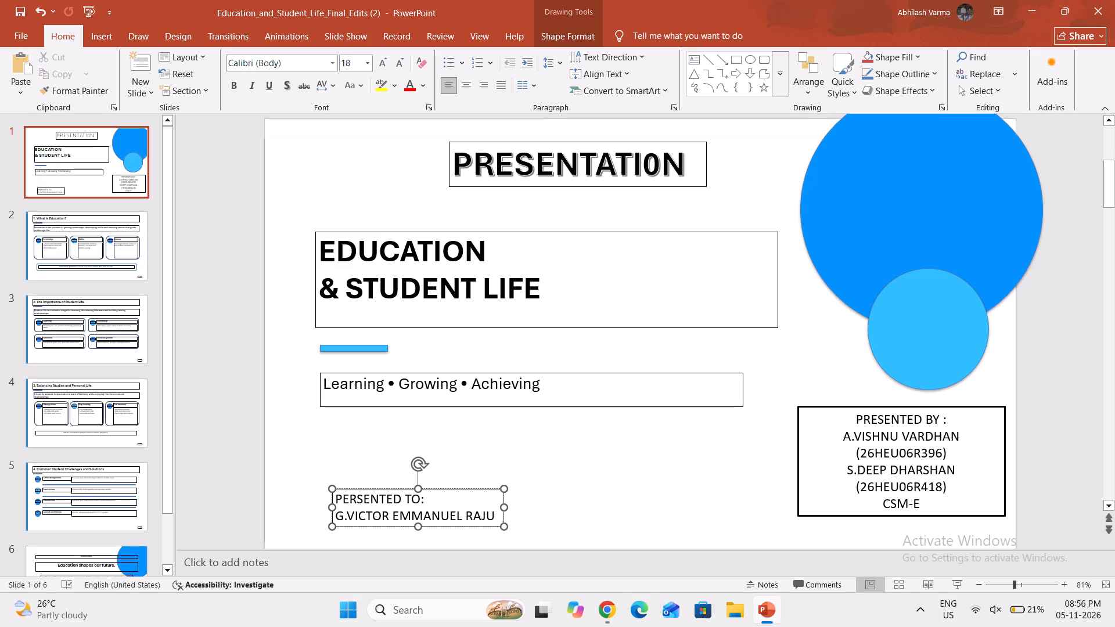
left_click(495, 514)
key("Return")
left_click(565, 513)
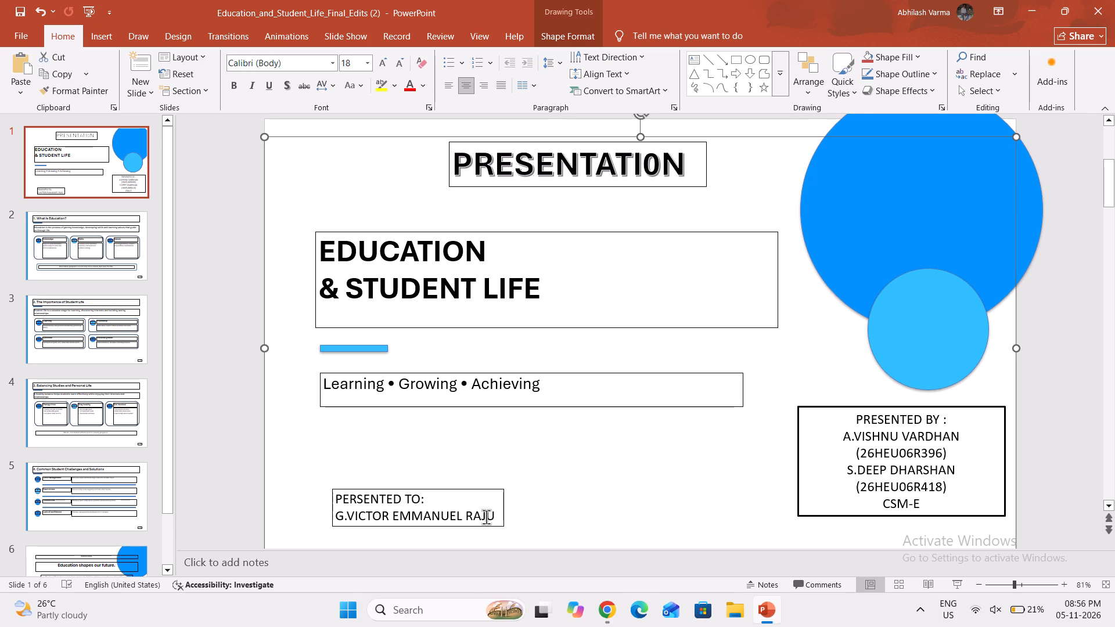
Add the line ASSISTANT PROFESSOR below the recipient's name in the PERSENTED TO: box.
left_click(485, 517)
left_click(494, 515)
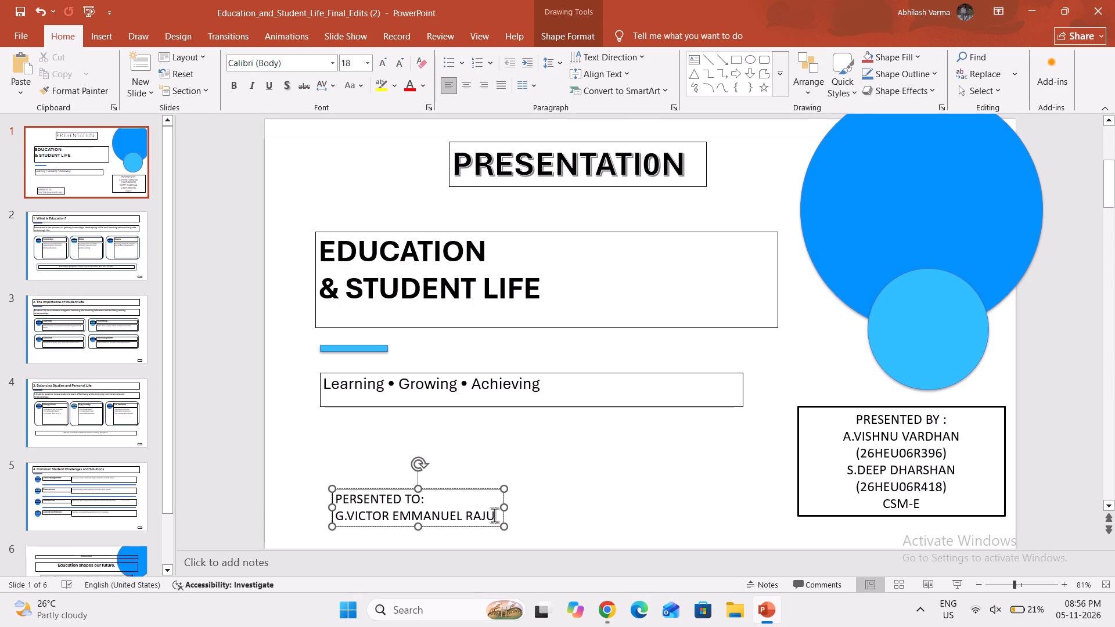
key("Return")
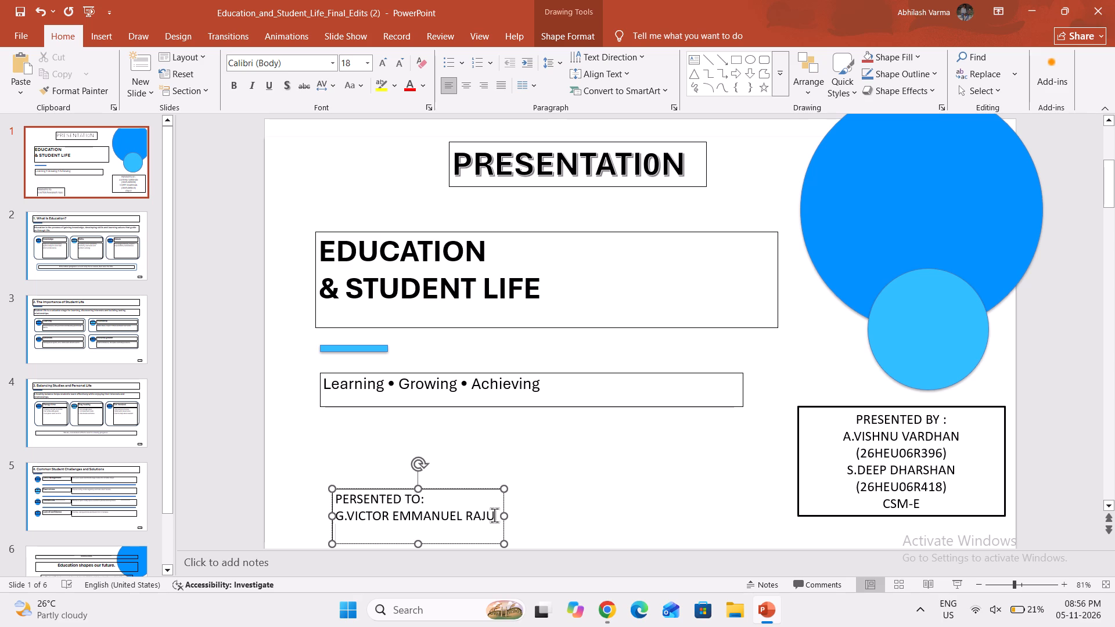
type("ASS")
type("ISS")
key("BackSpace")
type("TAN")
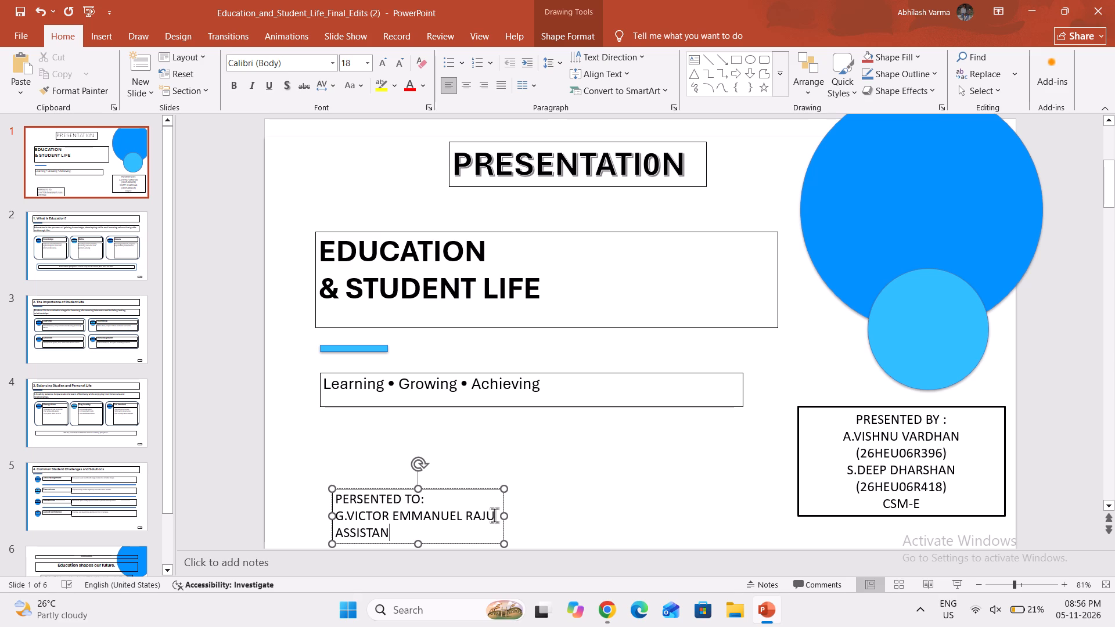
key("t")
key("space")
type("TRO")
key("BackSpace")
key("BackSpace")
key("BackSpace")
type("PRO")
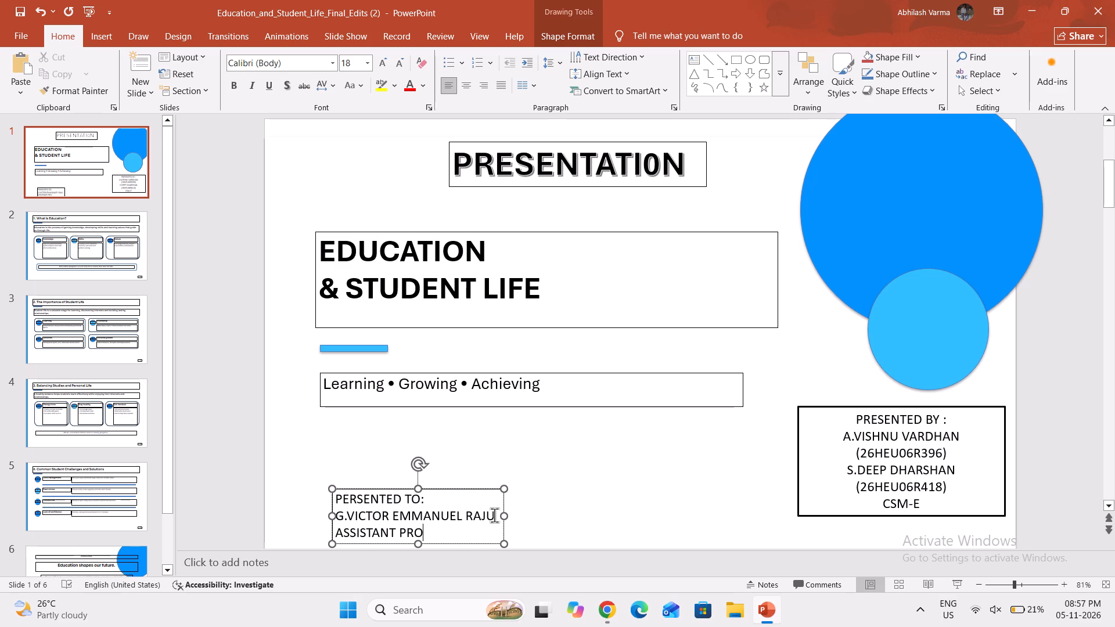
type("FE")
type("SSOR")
Widen the PERSENTED TO: box by about half, keeping its left edge fixed.
left_click_drag(506, 520, 555, 517)
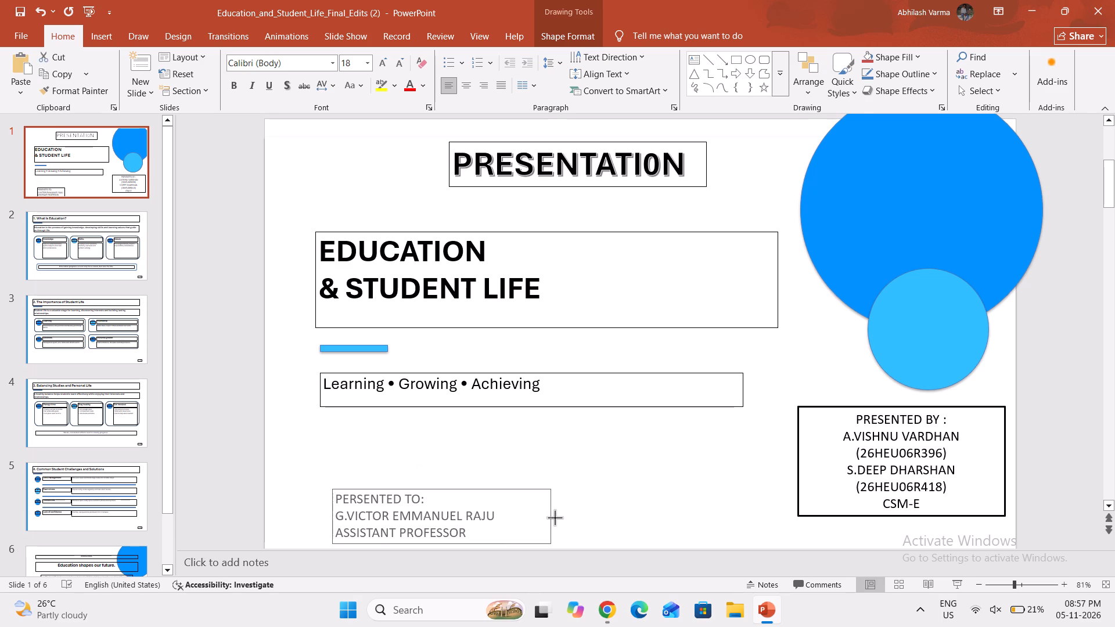
left_click_drag(555, 517, 594, 524)
Extend the recipient's title line with OF ENGLISH so it reads ASSISTANT PROFESSOR OF ENGLISH.
left_click(487, 528)
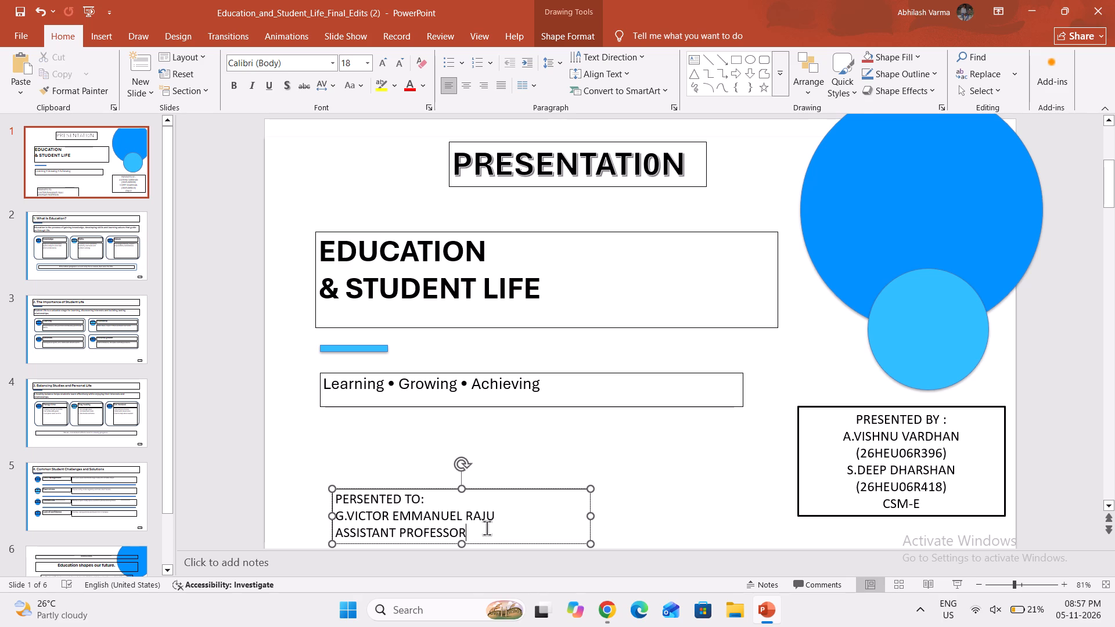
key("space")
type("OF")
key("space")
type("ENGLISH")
left_click(645, 486)
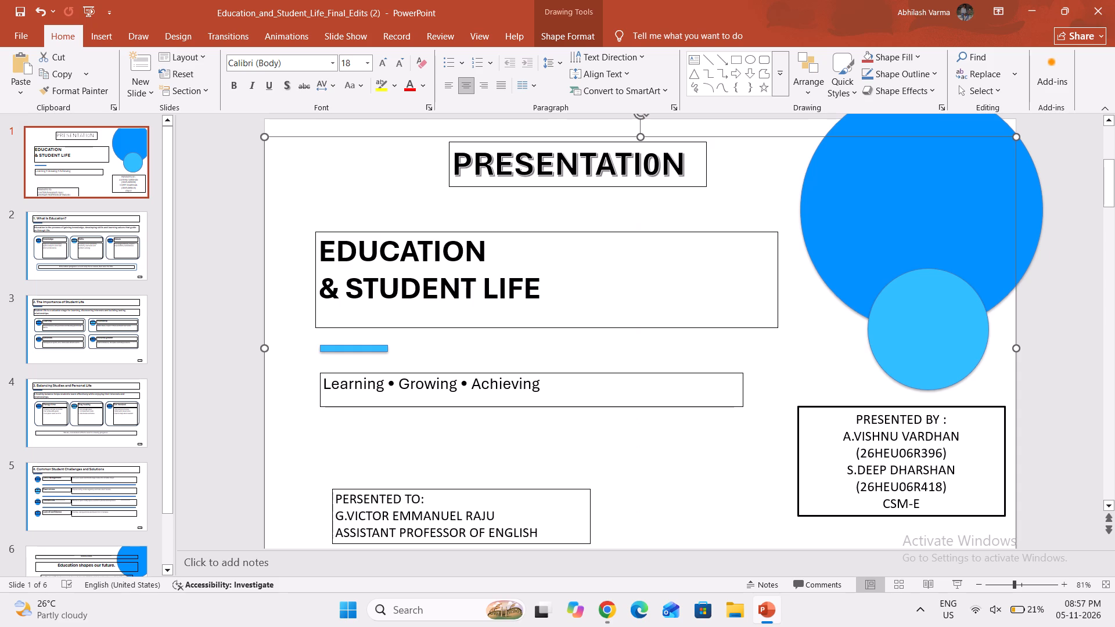
Cut the short blue accent bar between the EDUCATION & STUDENT LIFE title and the Learning • Growing • Achieving subtitle.
left_click(340, 344)
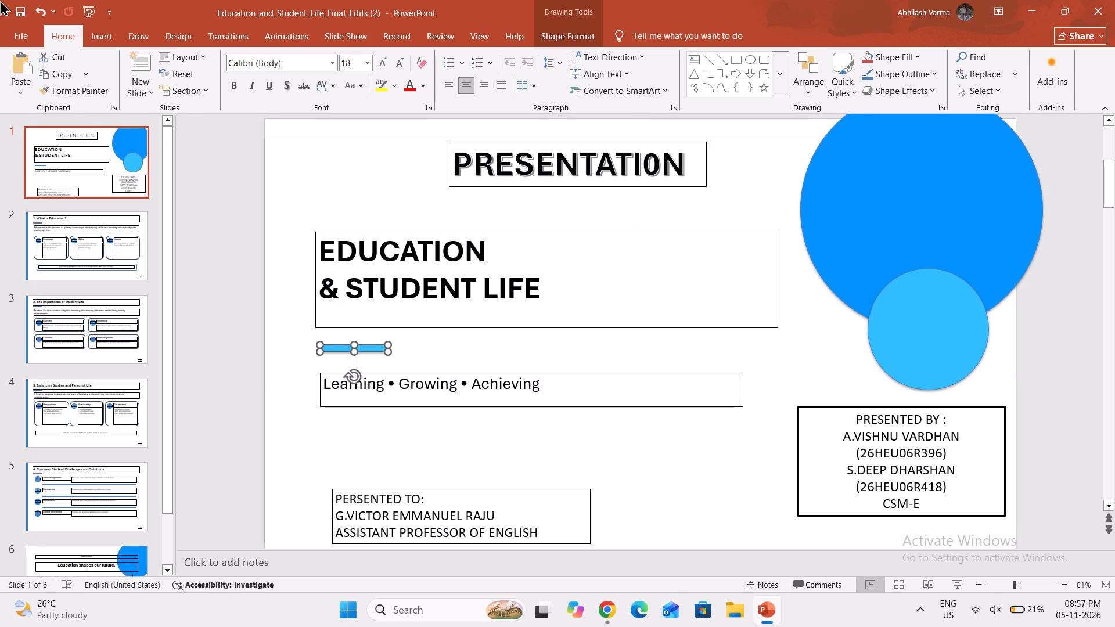
left_click(41, 51)
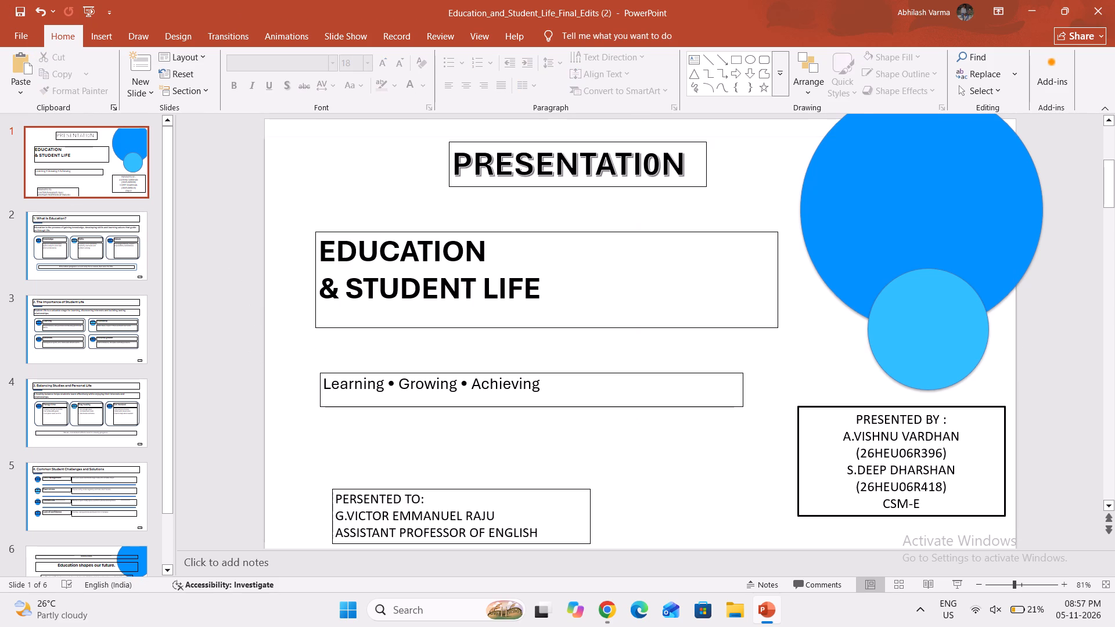
Review the presentation from the title slide through to the Conclusion slide, and return to the What Is Education? slide.
scroll(272, 369, "down", 1)
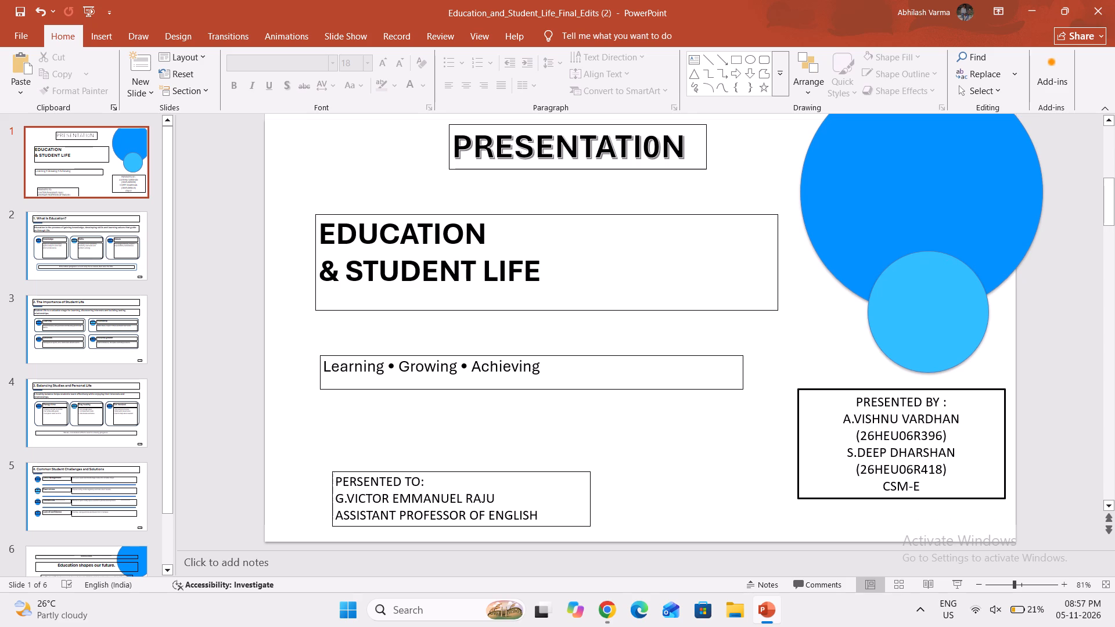
scroll(274, 369, "up", 2)
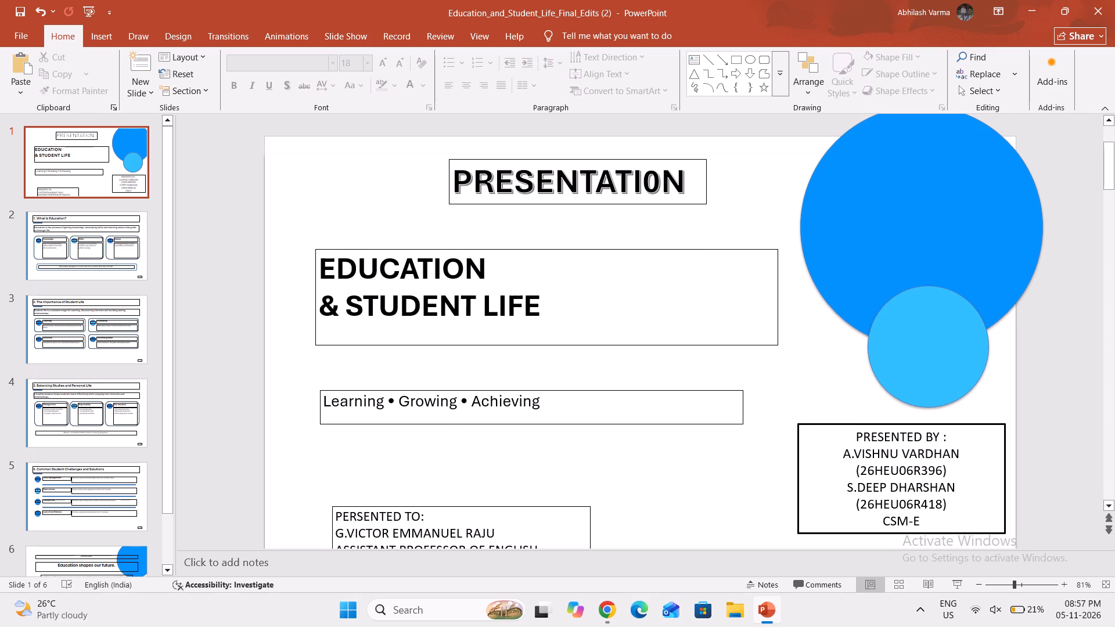
scroll(272, 344, "down", 5)
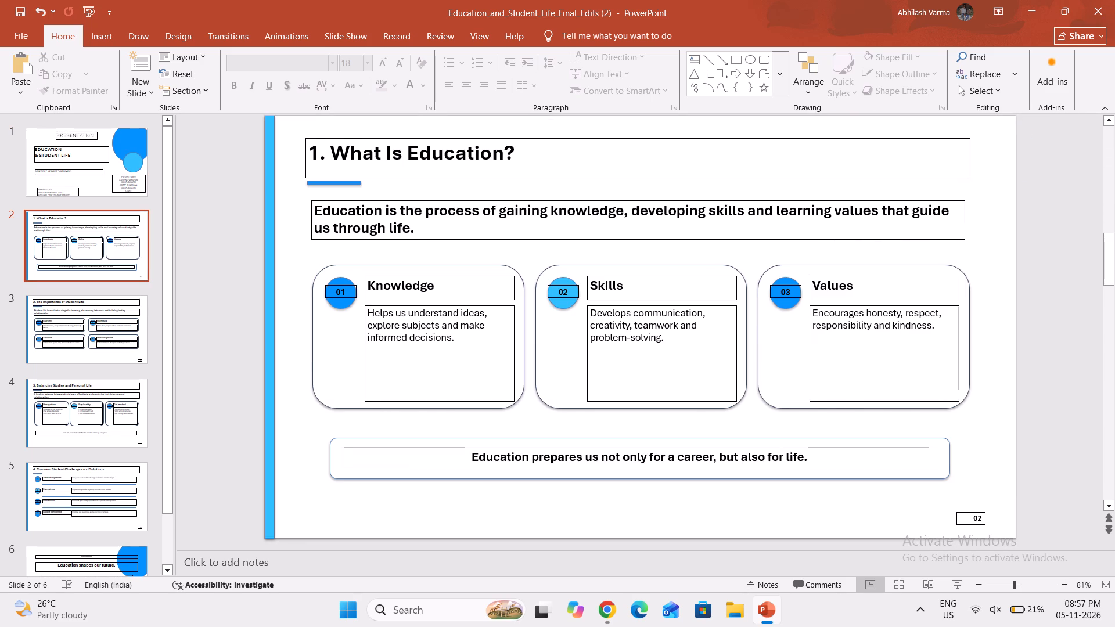
scroll(289, 273, "down", 2)
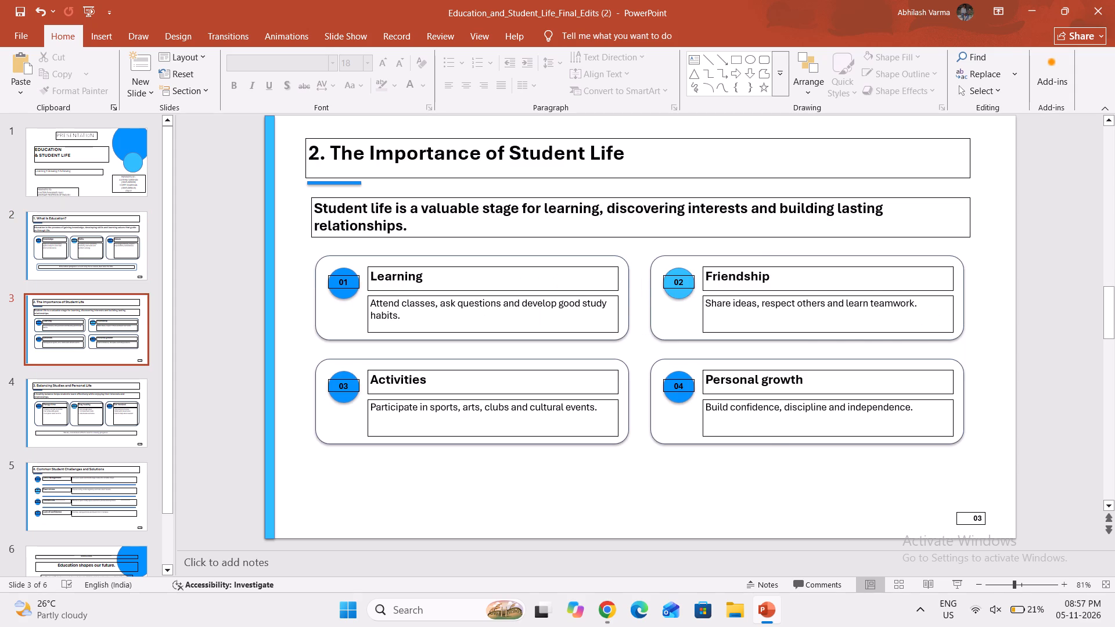
scroll(289, 278, "down", 3)
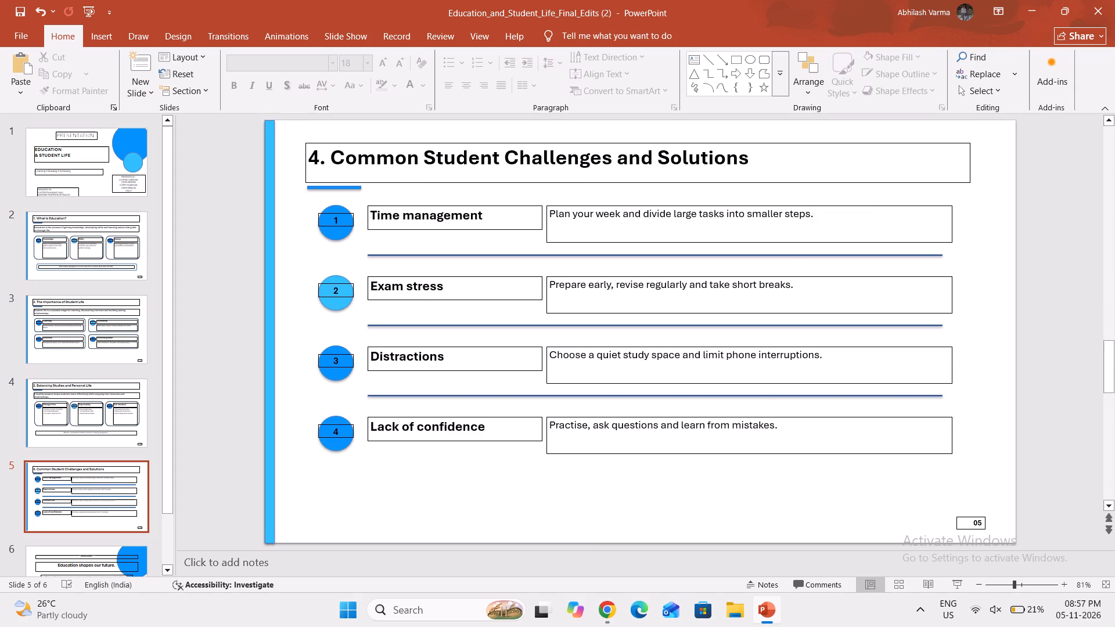
scroll(289, 278, "down", 2)
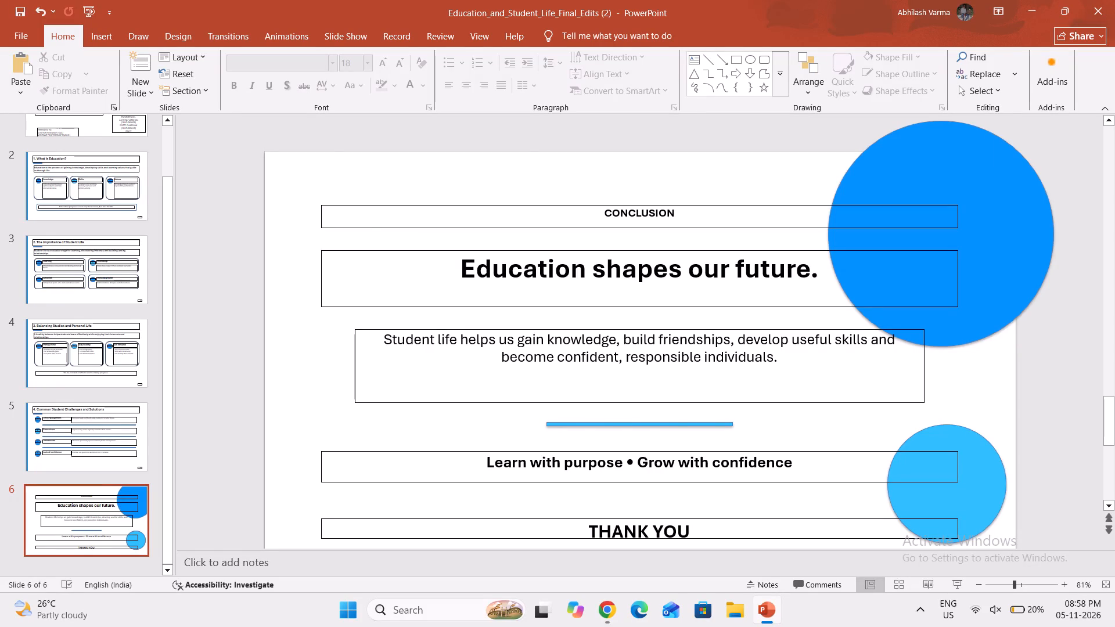
scroll(322, 223, "up", 8)
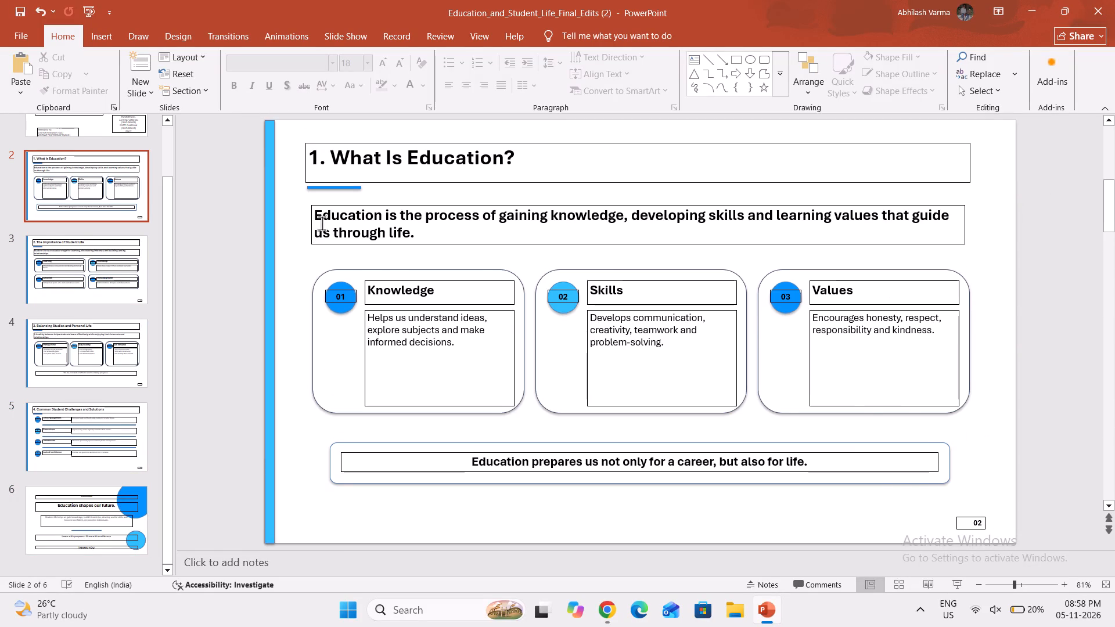
Review the title, What Is Education? and The Importance of Student Life slides again, and continue to the closing Conclusion slide.
scroll(322, 223, "up", 4)
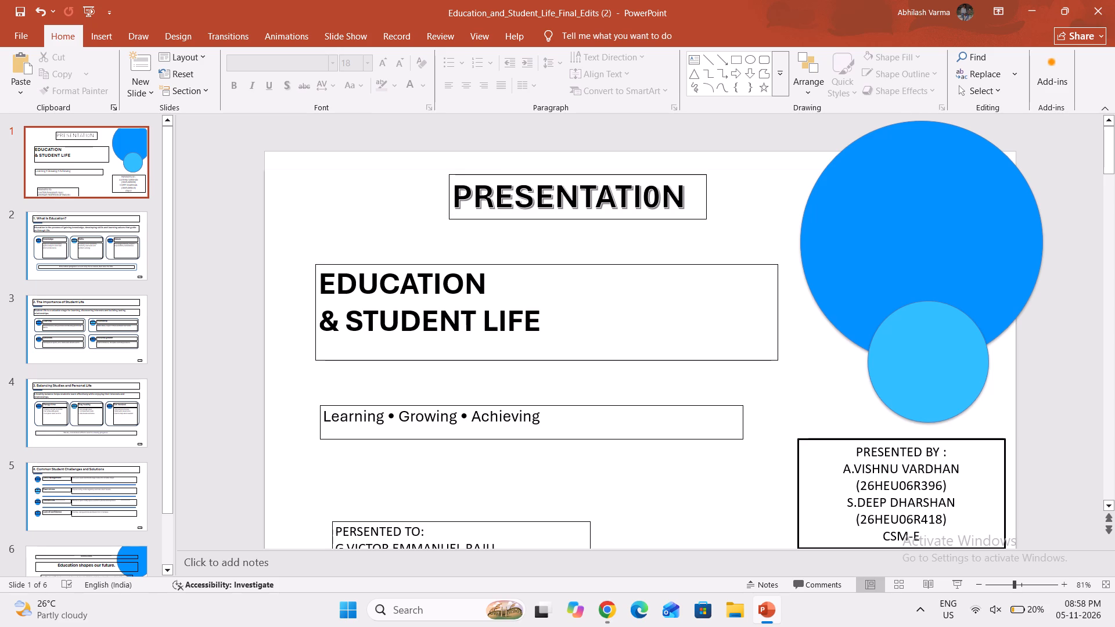
scroll(319, 243, "down", 2)
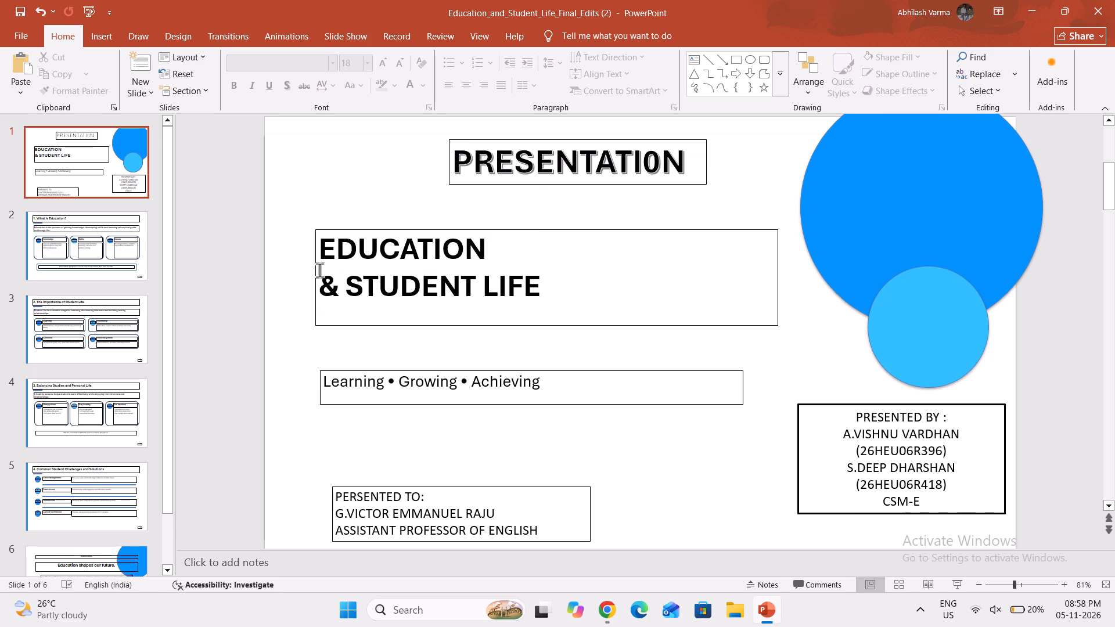
scroll(319, 270, "down", 2)
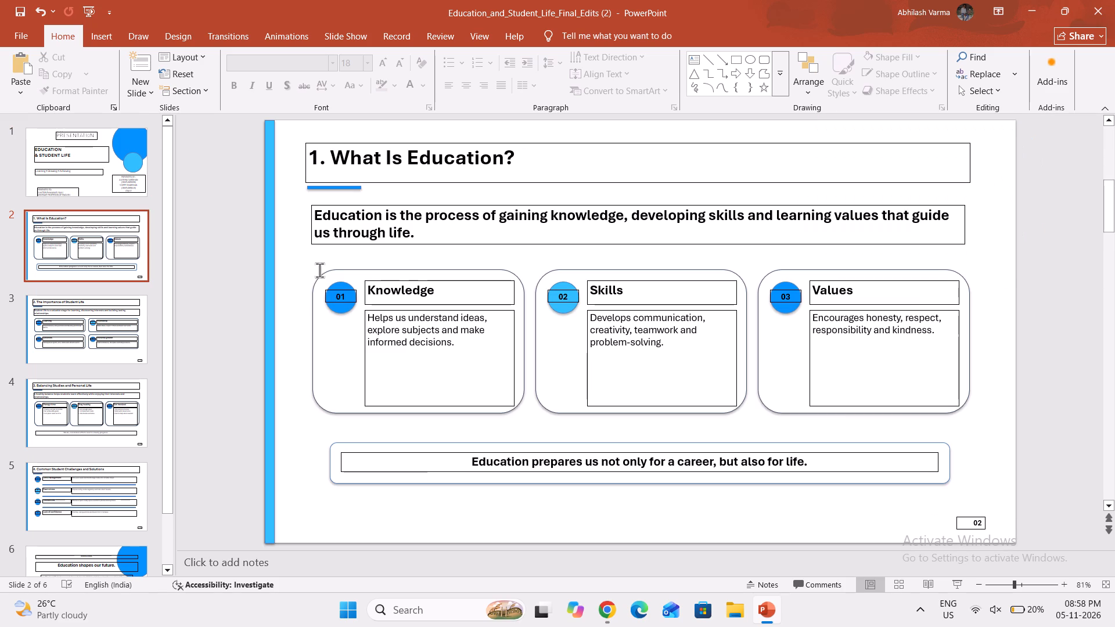
scroll(319, 270, "down", 2)
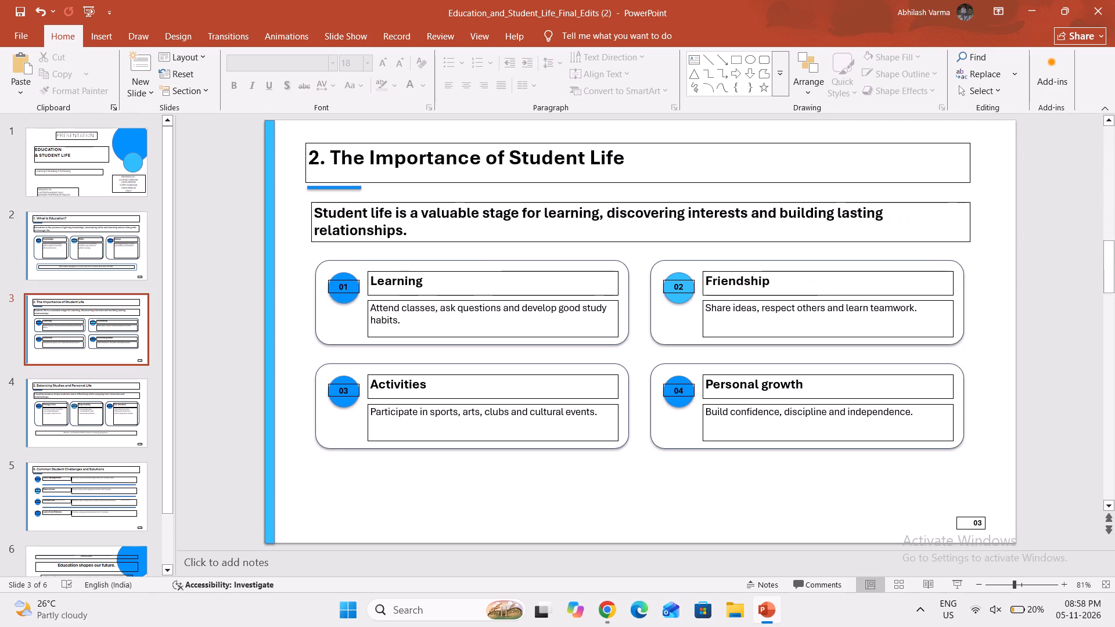
scroll(319, 270, "down", 3)
scroll(319, 270, "up", 4)
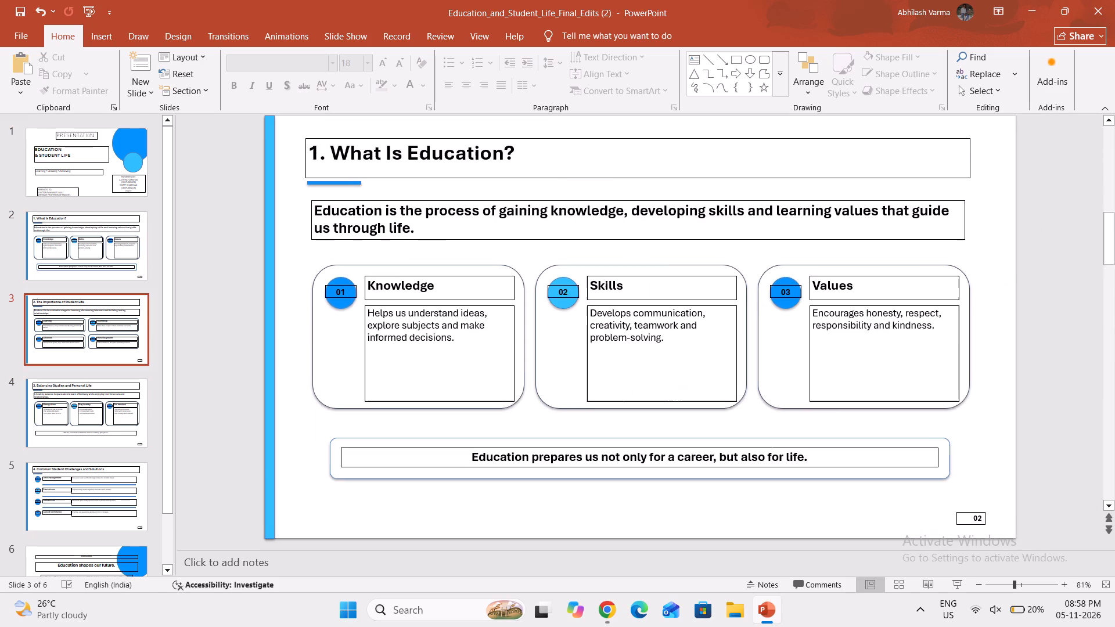
scroll(319, 270, "up", 13)
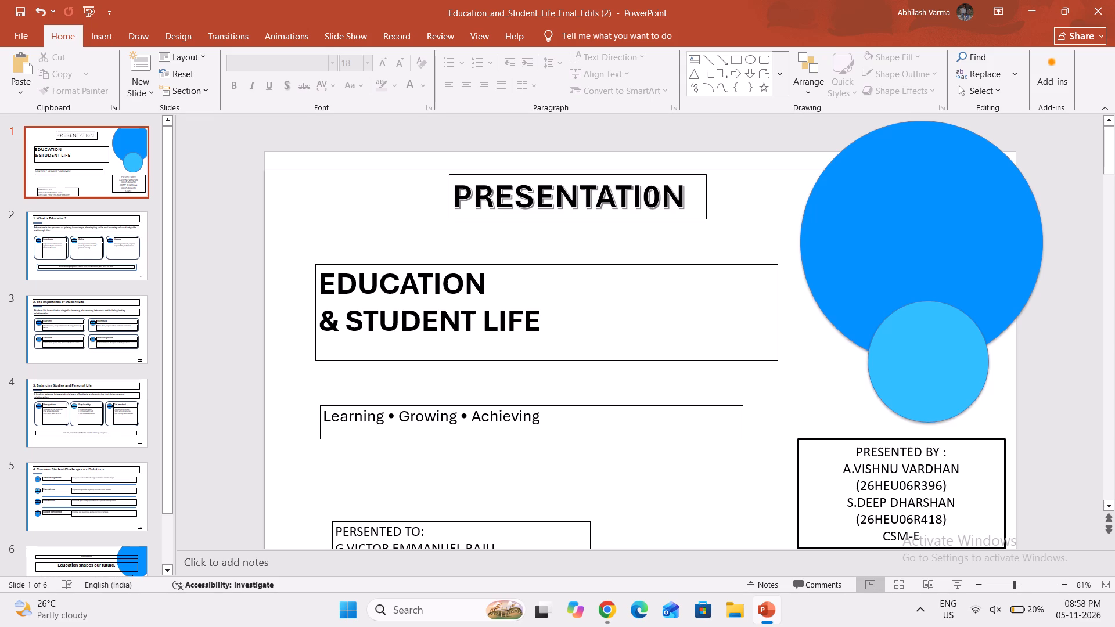
scroll(296, 453, "down", 10)
scroll(340, 420, "down", 5)
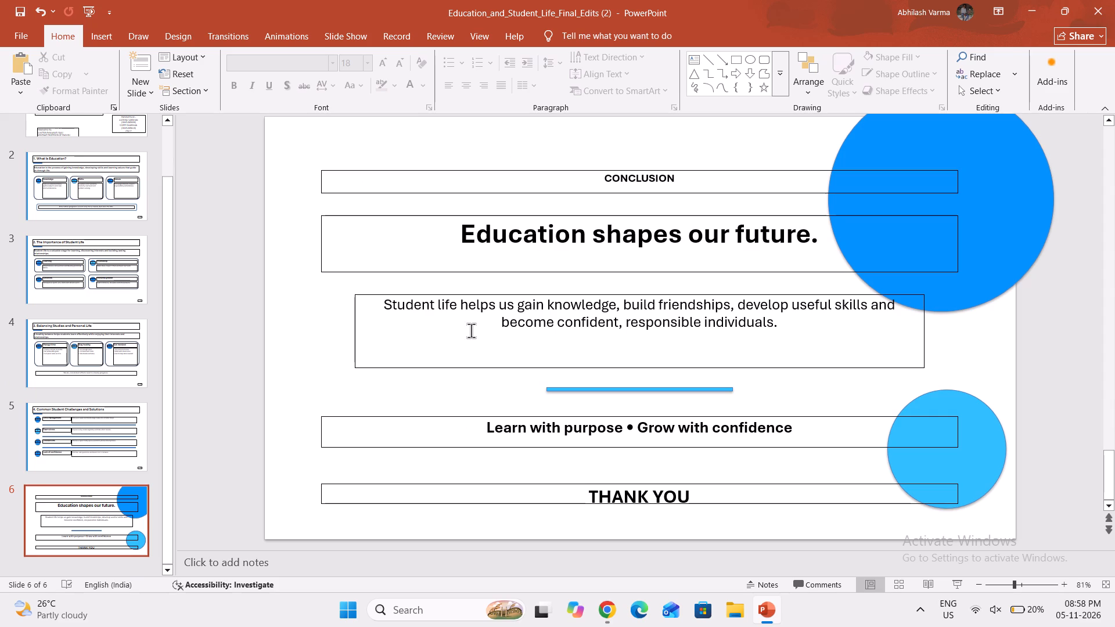
Delete the CONCLUSION text from the top box of the closing slide, keeping the empty box.
left_click(538, 175)
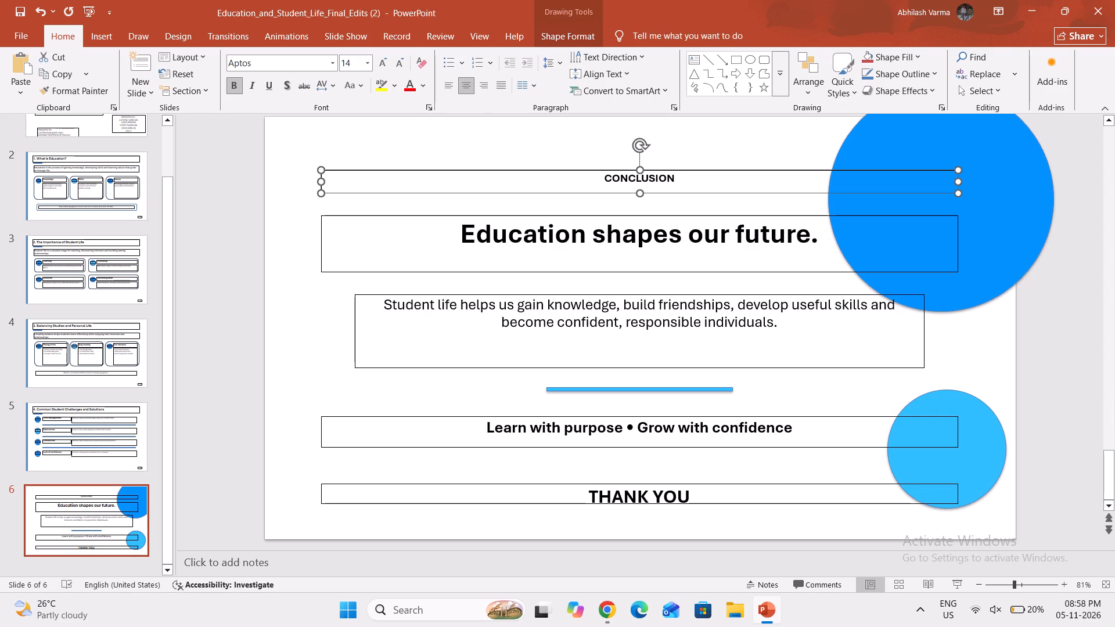
left_click_drag(640, 193, 641, 201)
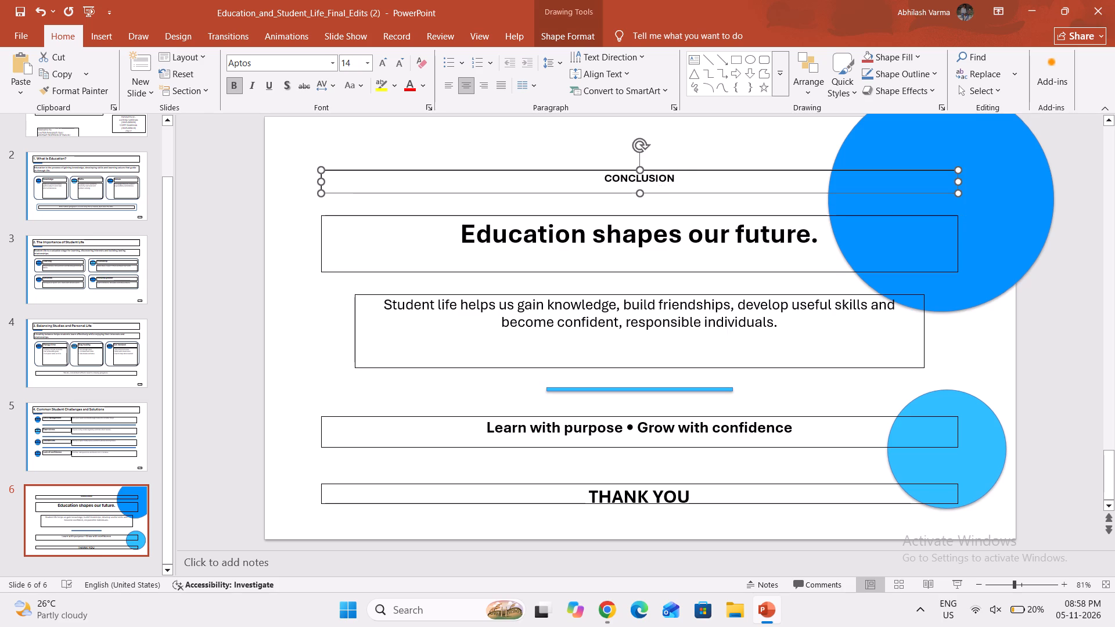
left_click(679, 178)
left_click(654, 179)
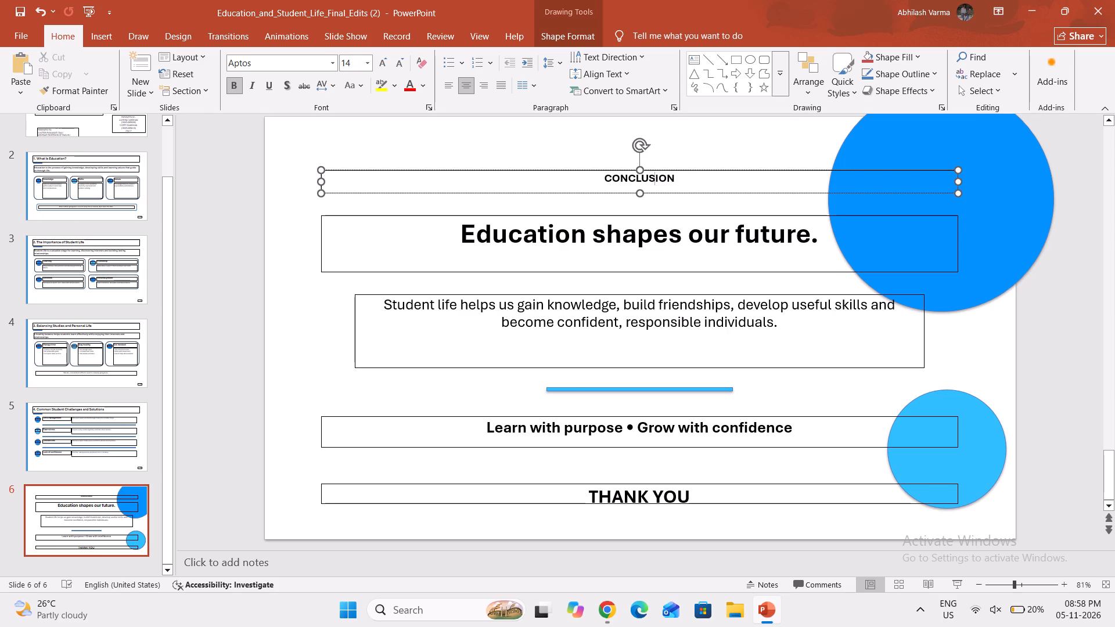
left_click(683, 175)
left_click(666, 181)
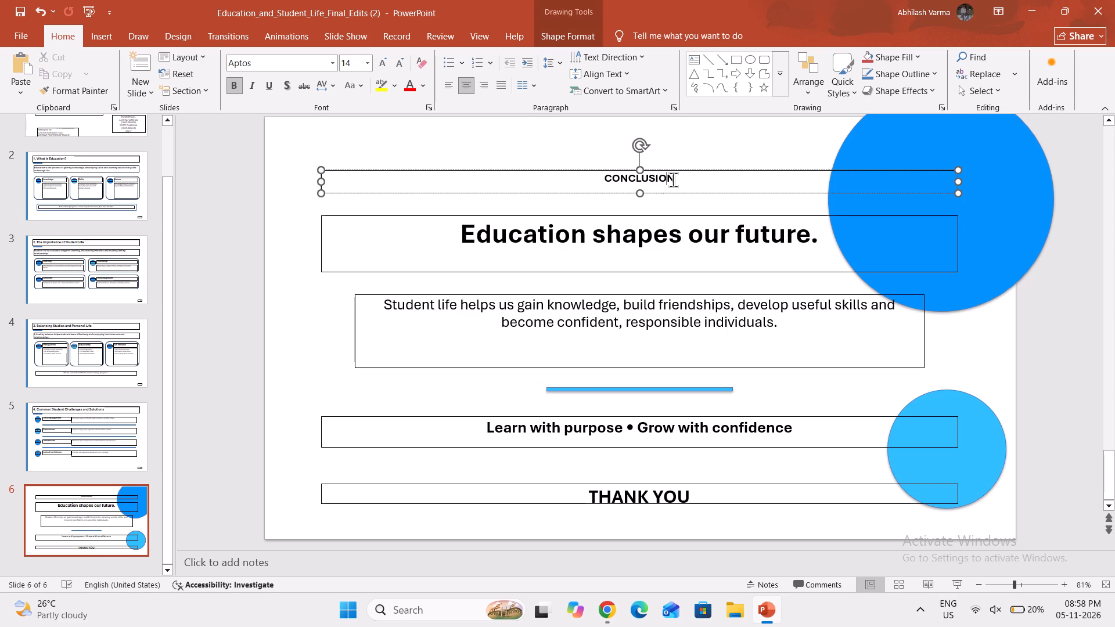
left_click(673, 179)
key("BackSpace")
key("BackSpace")
key("BackSpace")
key("BackSpace")
key("BackSpace")
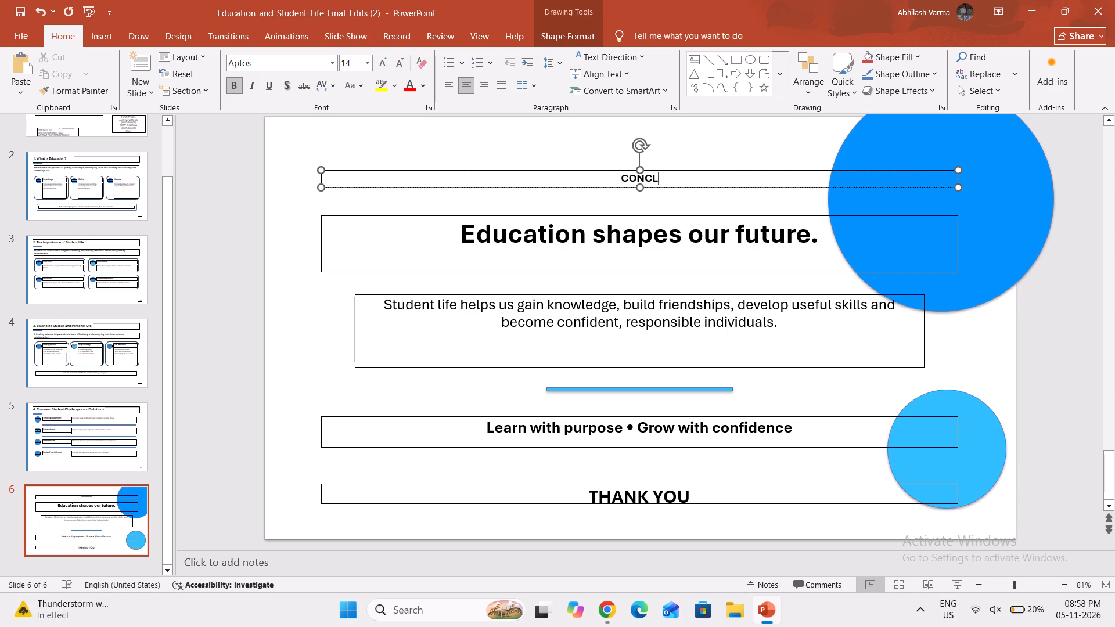
key("BackSpace")
key("BackSpace")
key("BackSpace")
key("BackSpace")
key("BackSpace")
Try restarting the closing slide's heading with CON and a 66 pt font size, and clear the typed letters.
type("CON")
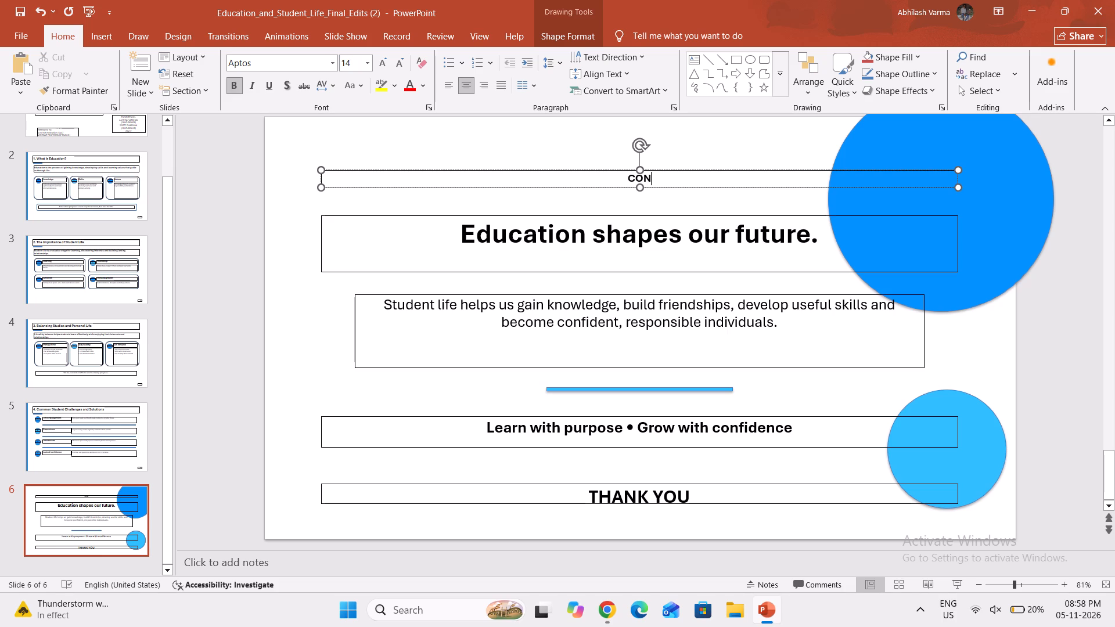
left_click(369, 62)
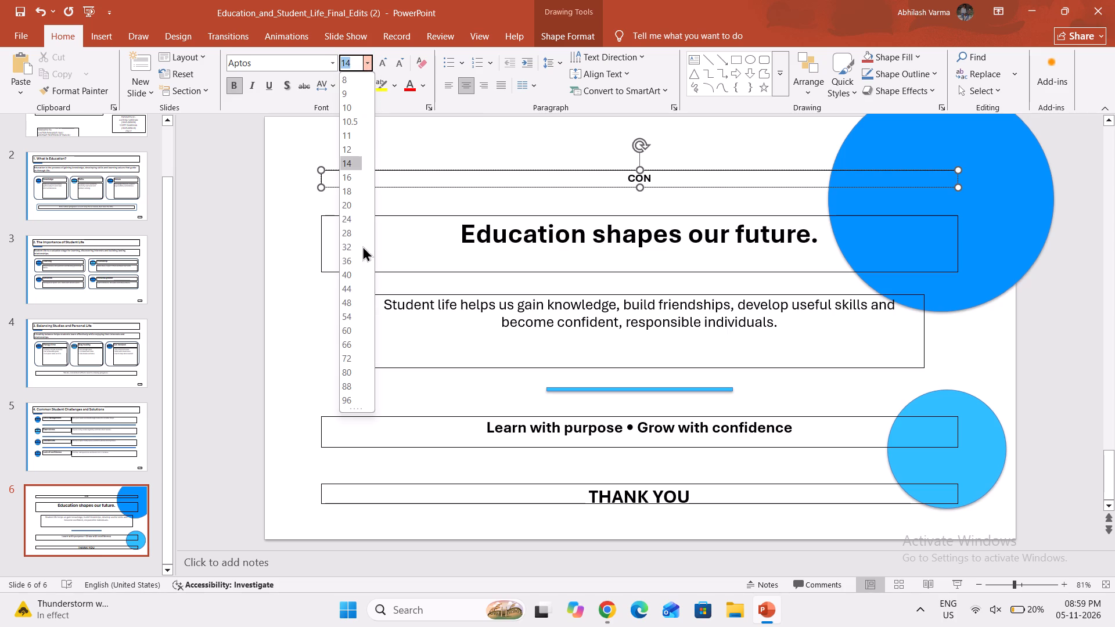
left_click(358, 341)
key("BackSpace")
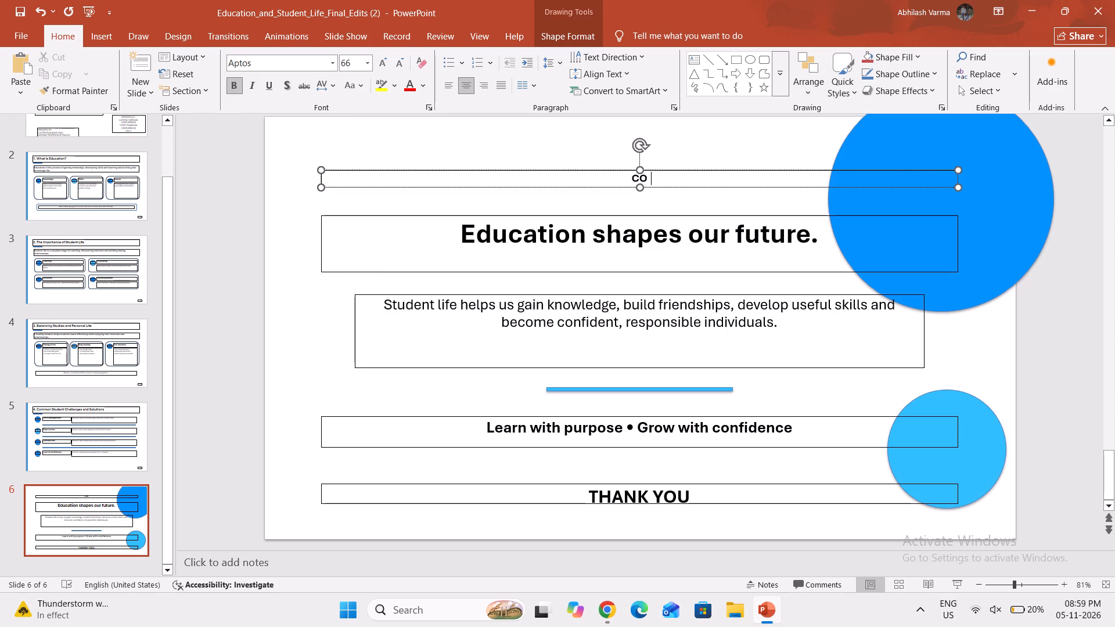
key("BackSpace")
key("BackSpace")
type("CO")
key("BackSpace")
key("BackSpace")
Set the empty heading box's font to Arial Black at 66 pt.
left_click(334, 62)
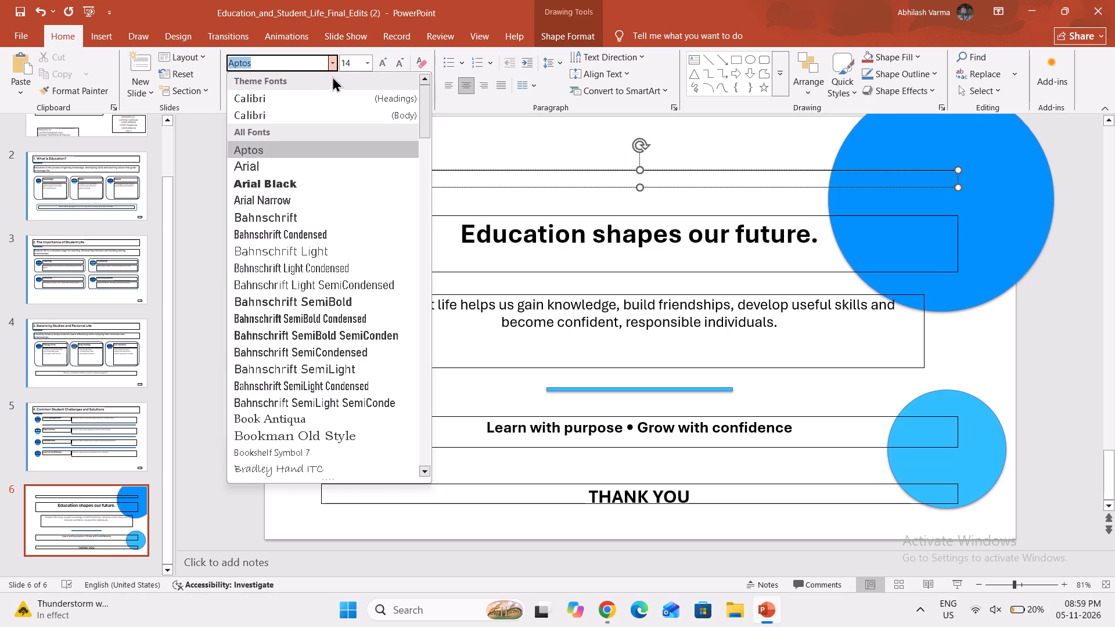
left_click(335, 181)
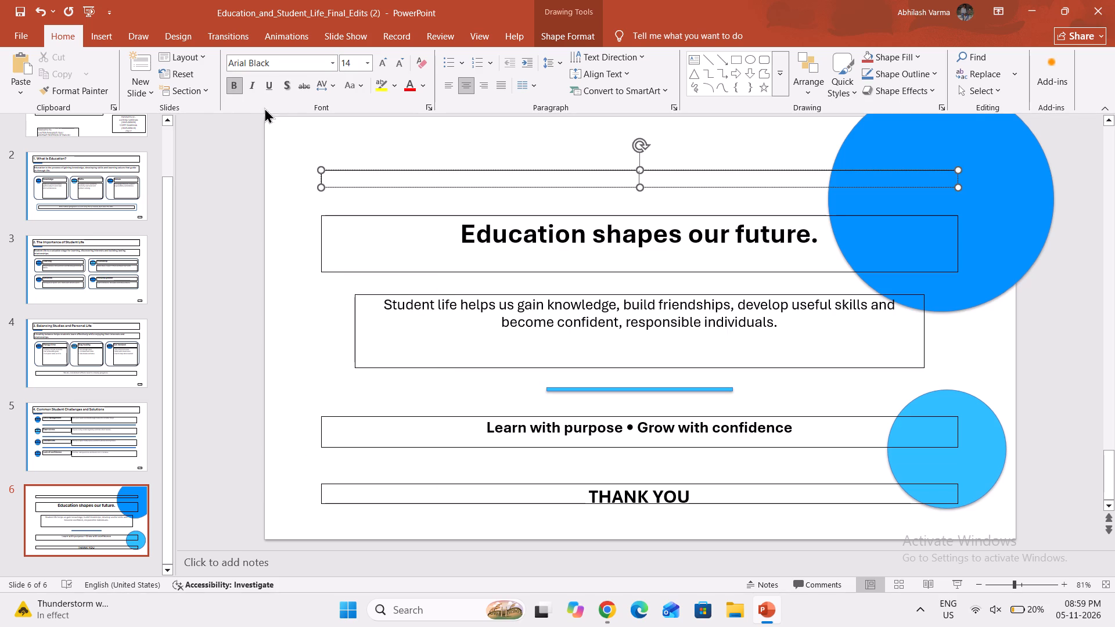
left_click(238, 90)
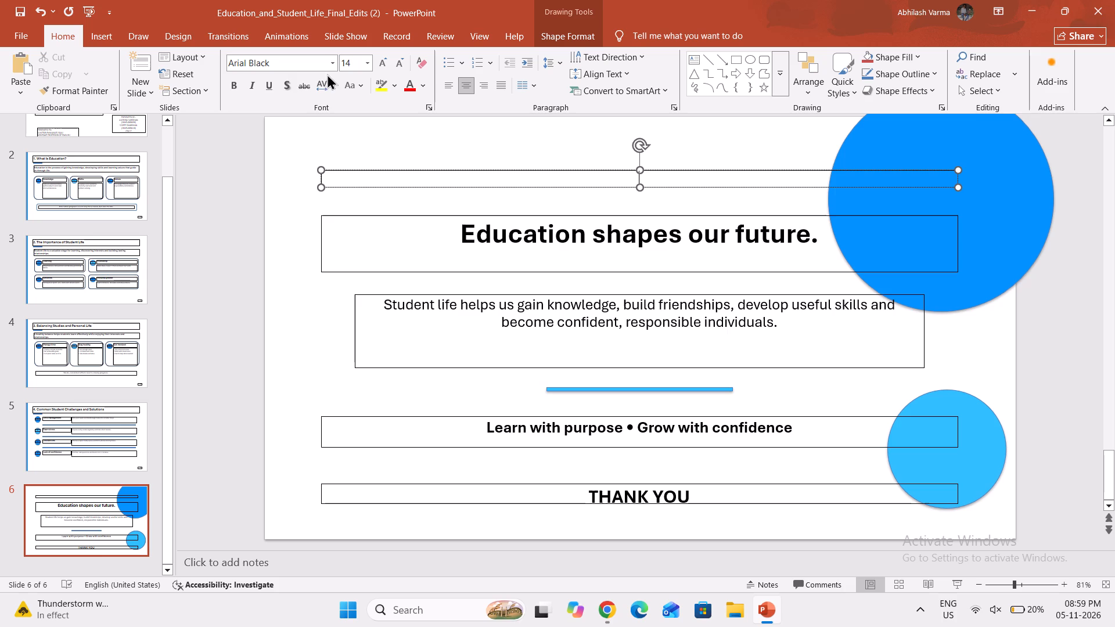
left_click(231, 86)
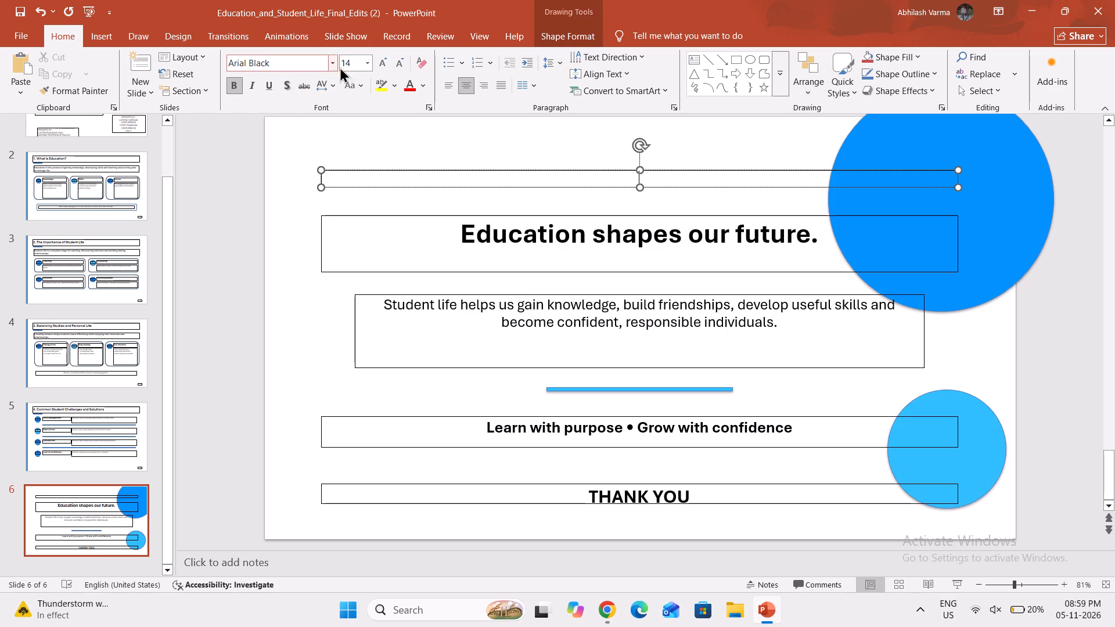
left_click(366, 64)
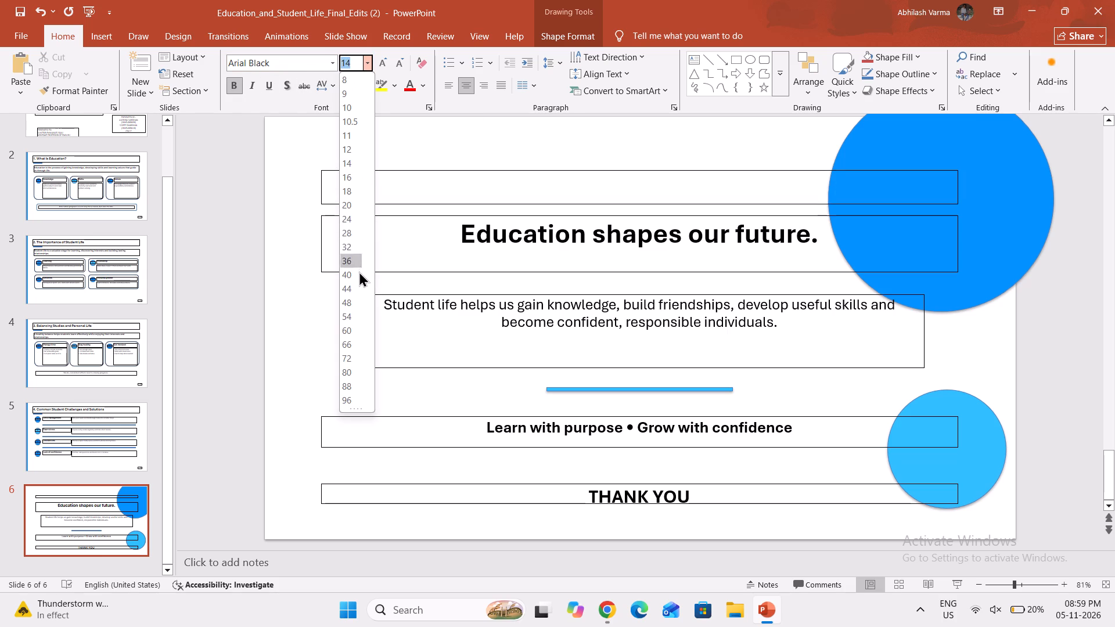
left_click(358, 347)
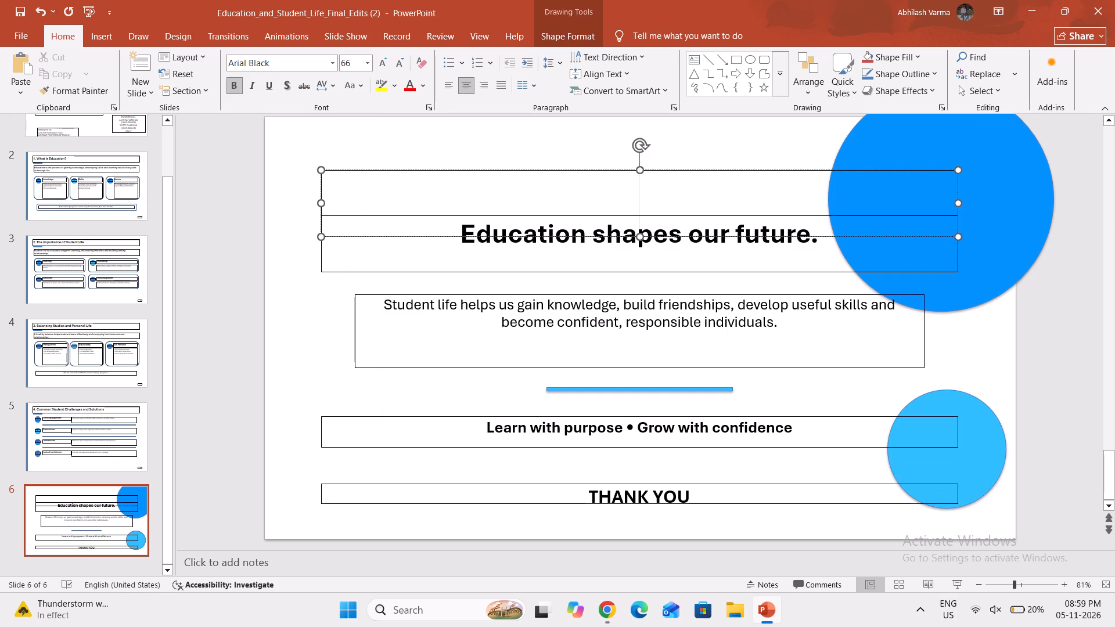
Separate the overlapping boxes by moving the Education shapes our future. box slightly down and the empty heading box up.
left_click_drag(425, 267, 426, 286)
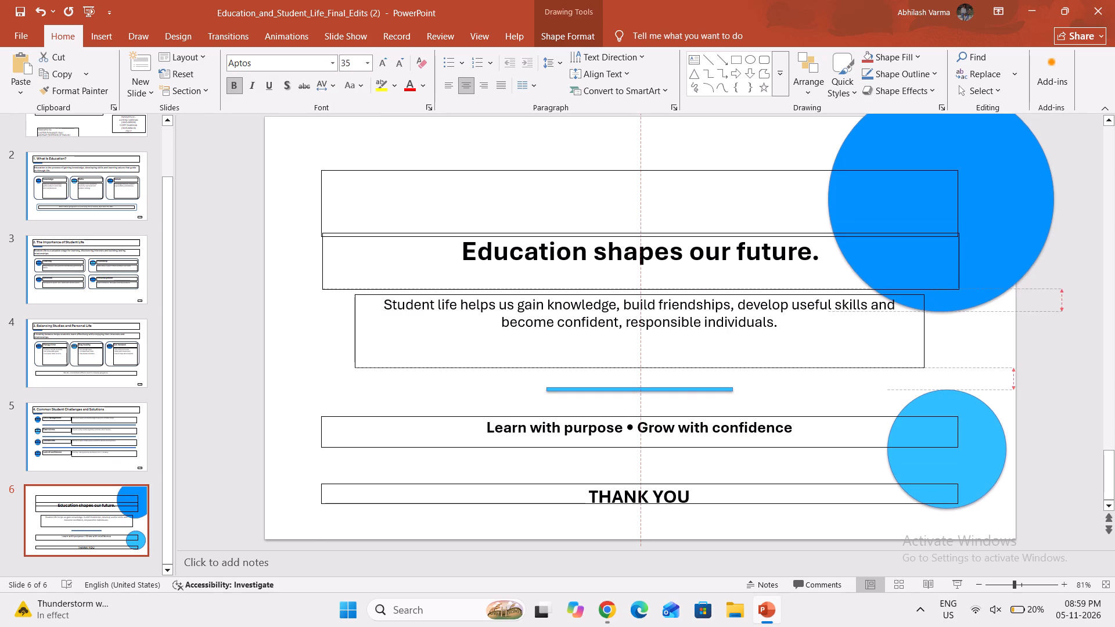
left_click_drag(426, 286, 427, 287)
left_click_drag(431, 200, 434, 191)
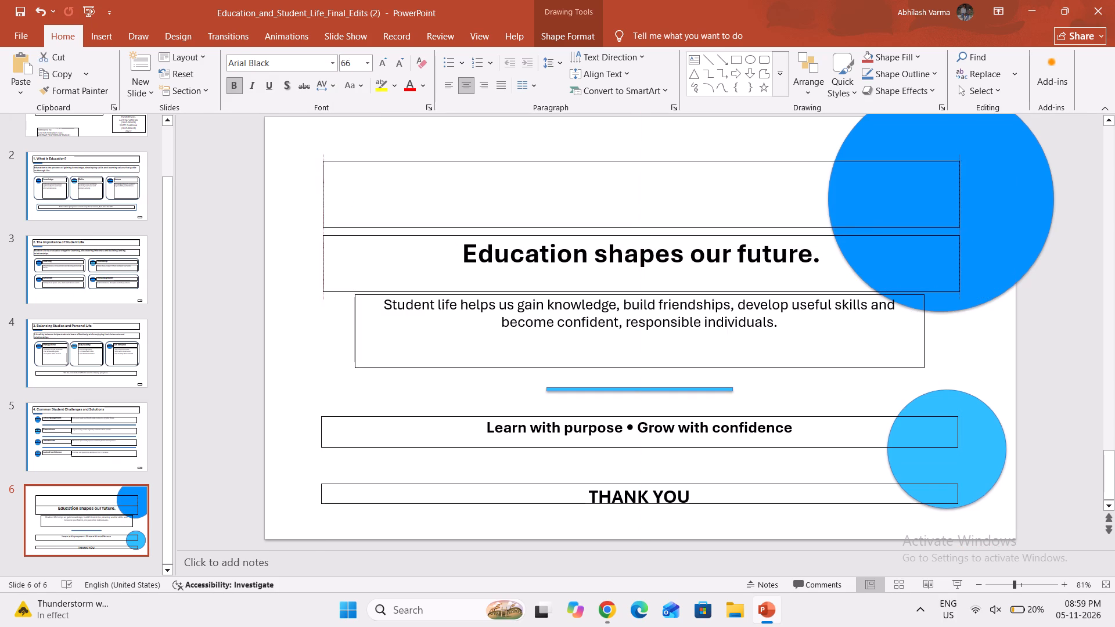
left_click_drag(434, 191, 420, 167)
left_click(418, 167)
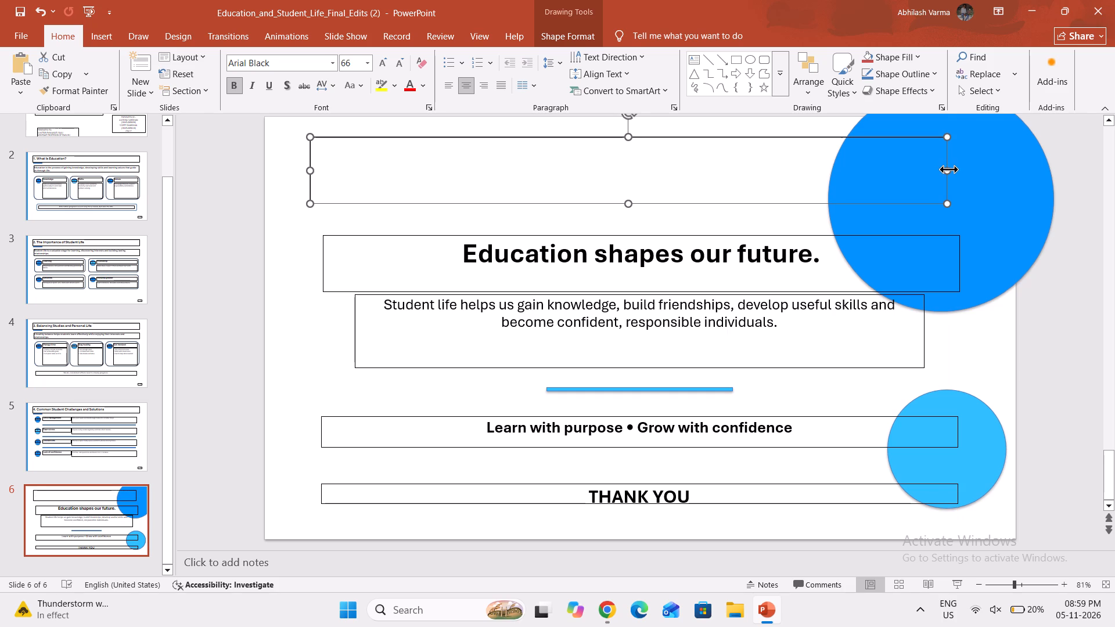
Narrow the empty heading box by about a quarter, keeping its left edge fixed, so it clears the large blue circle.
left_click_drag(948, 169, 796, 158)
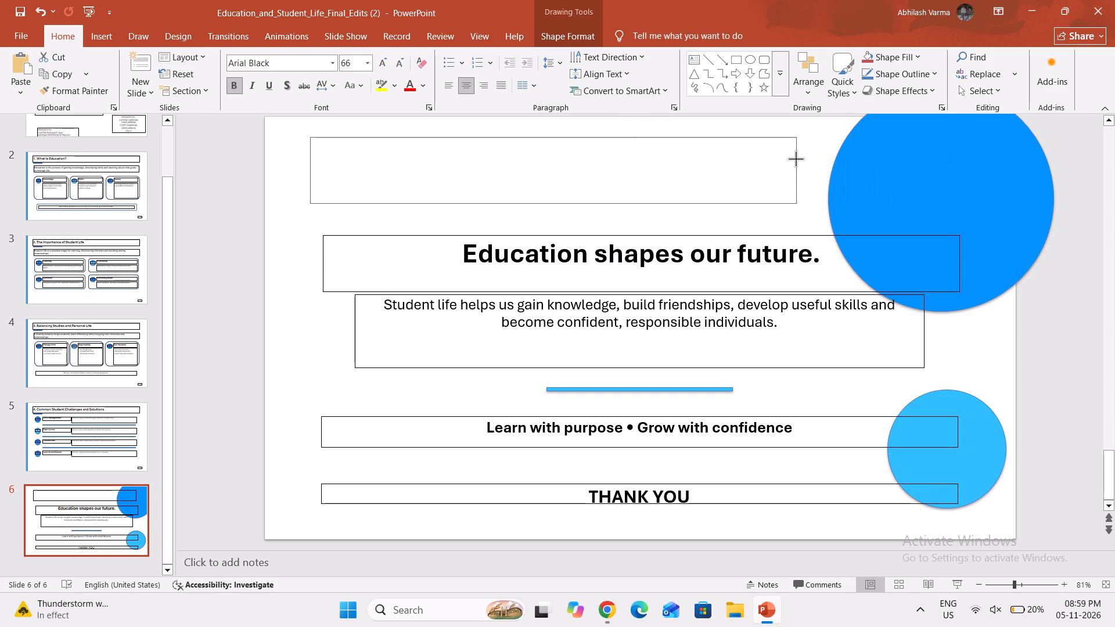
left_click_drag(796, 158, 779, 158)
Place the text cursor in the empty heading box and turn off bold for its text.
left_click(436, 147)
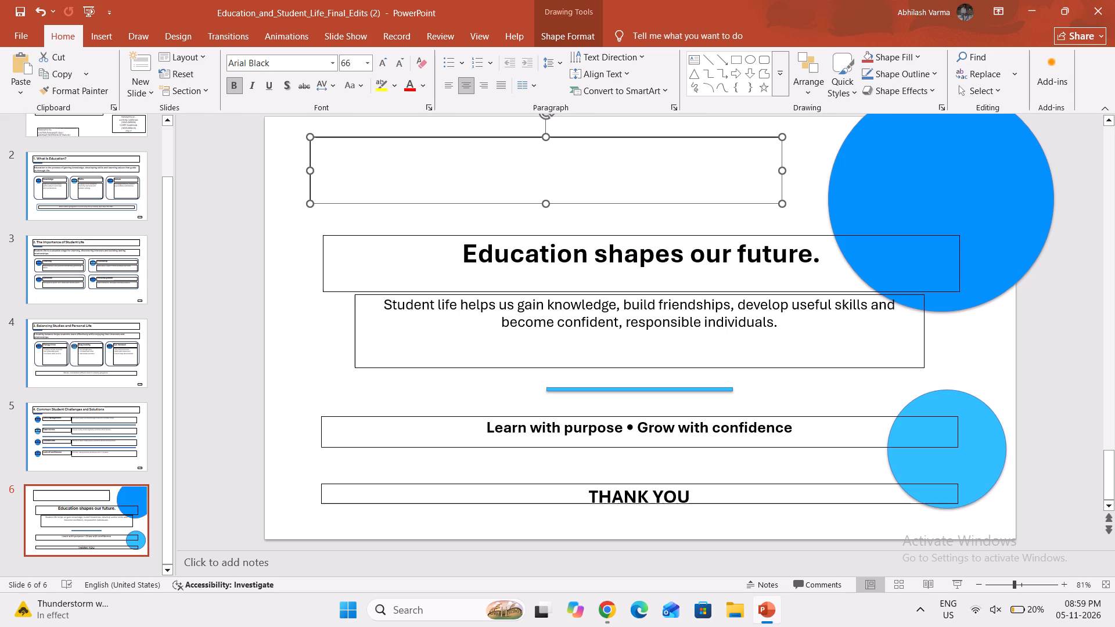
left_click(441, 256)
left_click(508, 258)
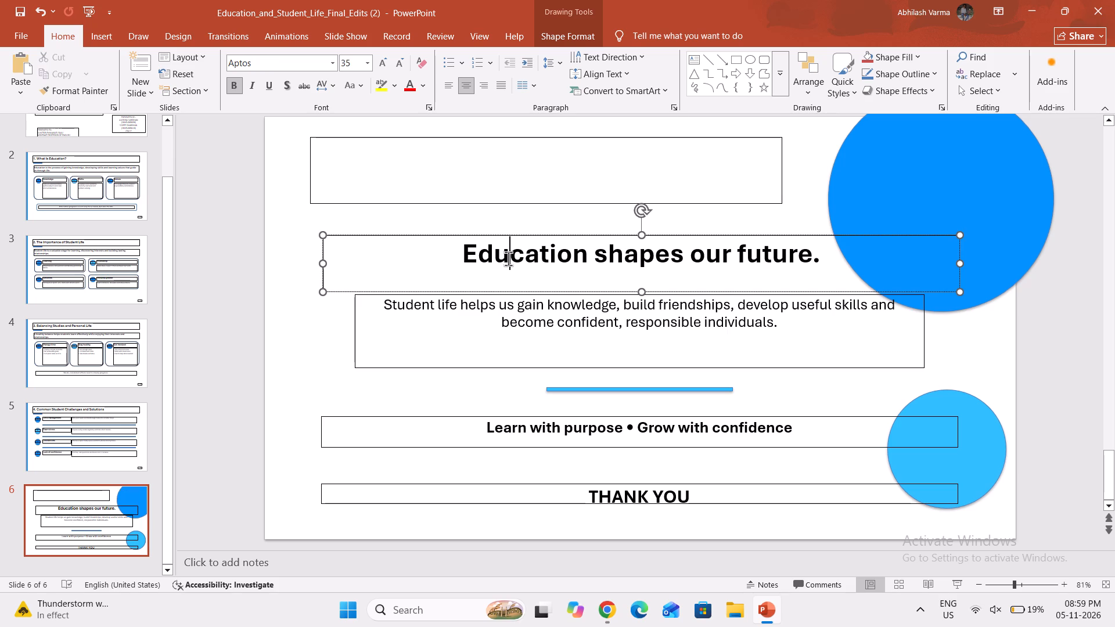
left_click(393, 171)
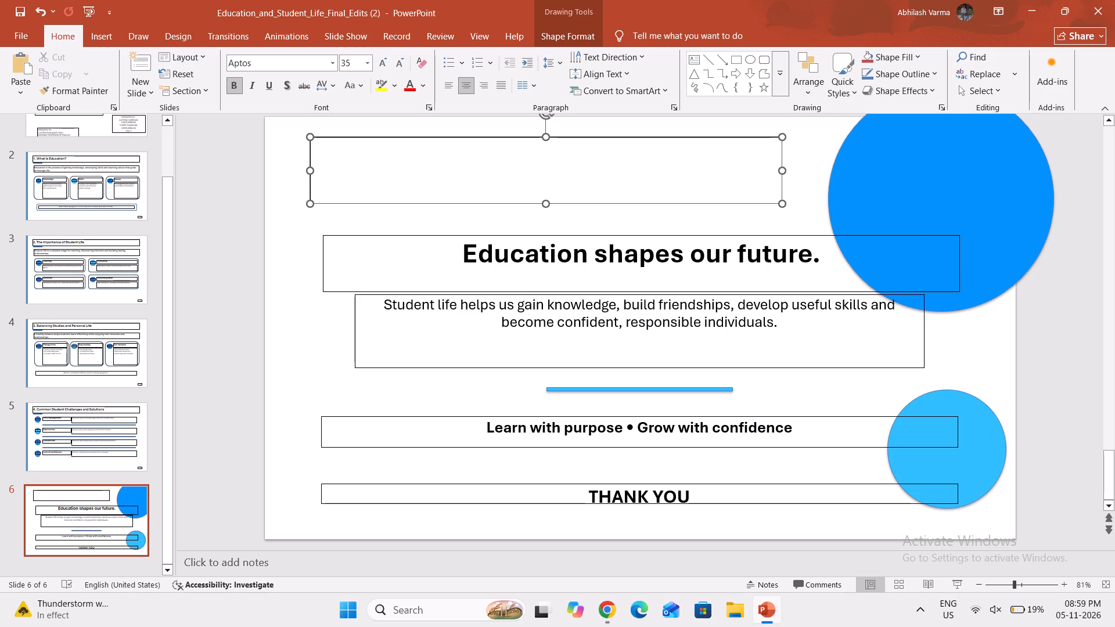
left_click(331, 168)
left_click(323, 168)
left_click(316, 170)
left_click(344, 168)
left_click(400, 175)
left_click(233, 89)
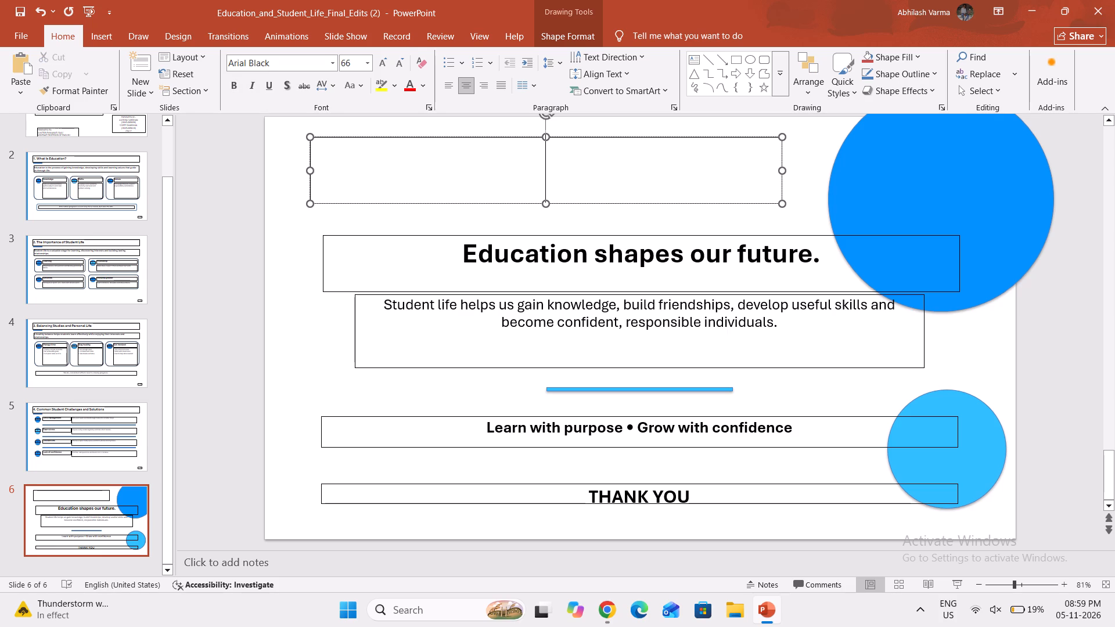
Turn bold back on for the text in the empty heading box.
left_click(352, 165)
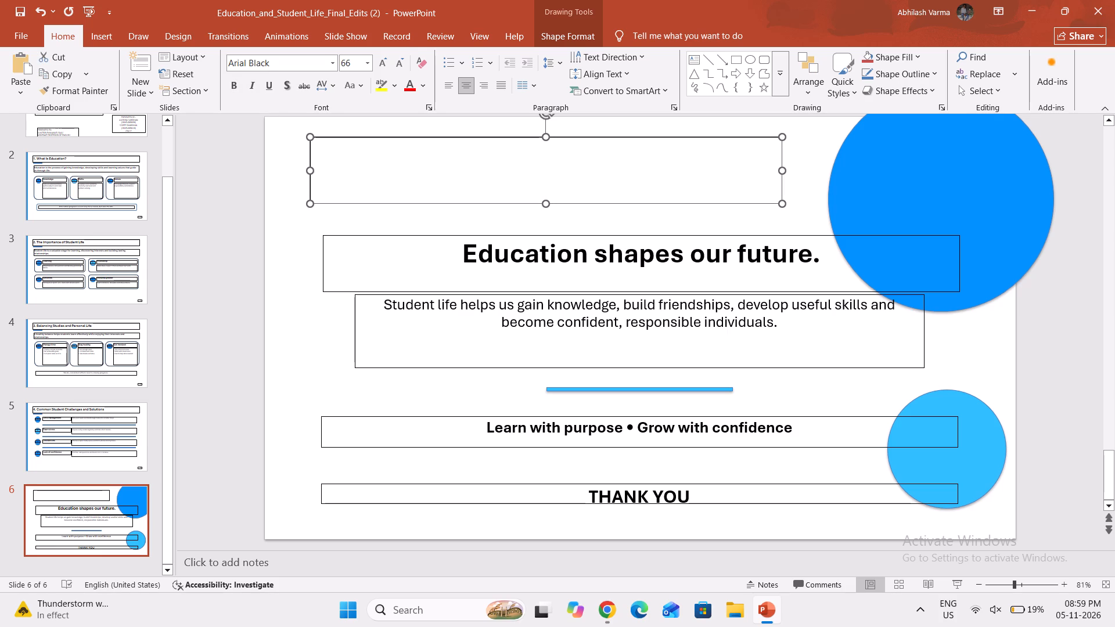
left_click(236, 82)
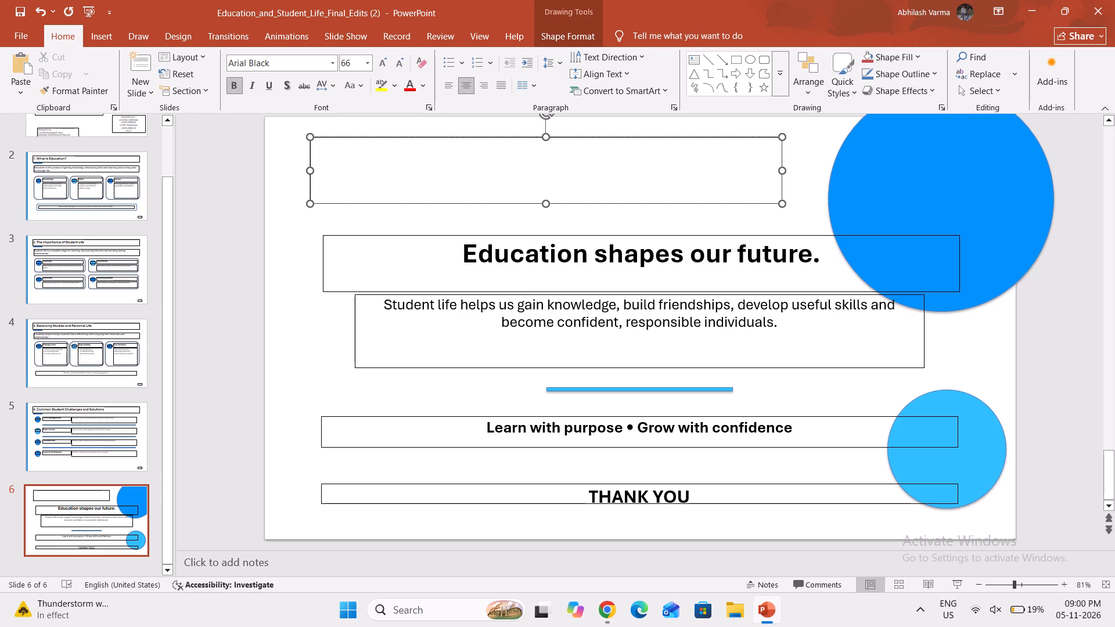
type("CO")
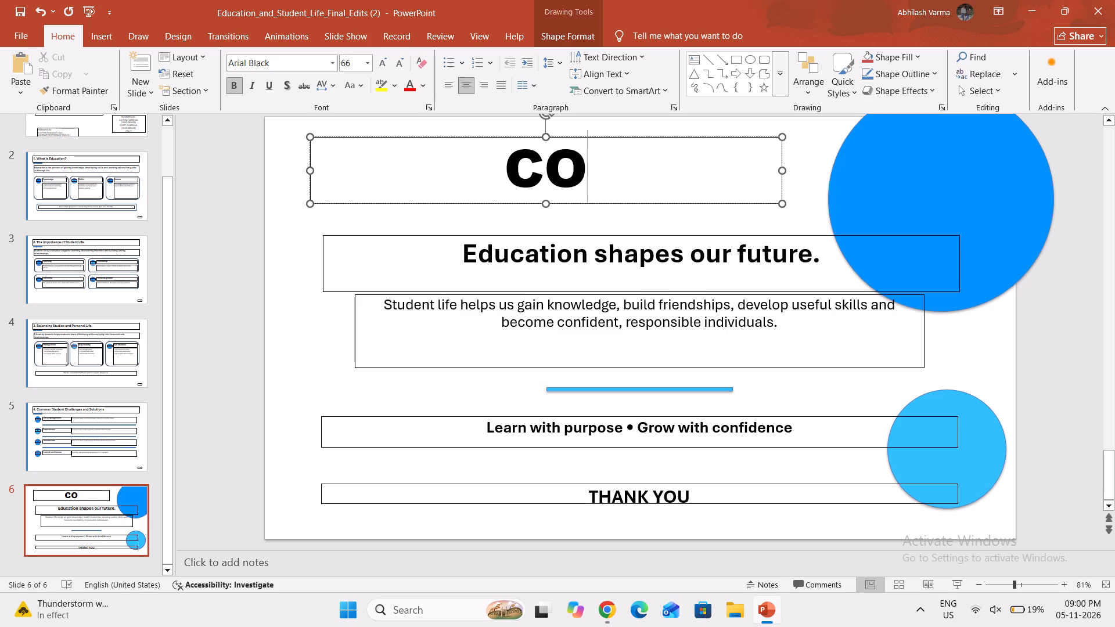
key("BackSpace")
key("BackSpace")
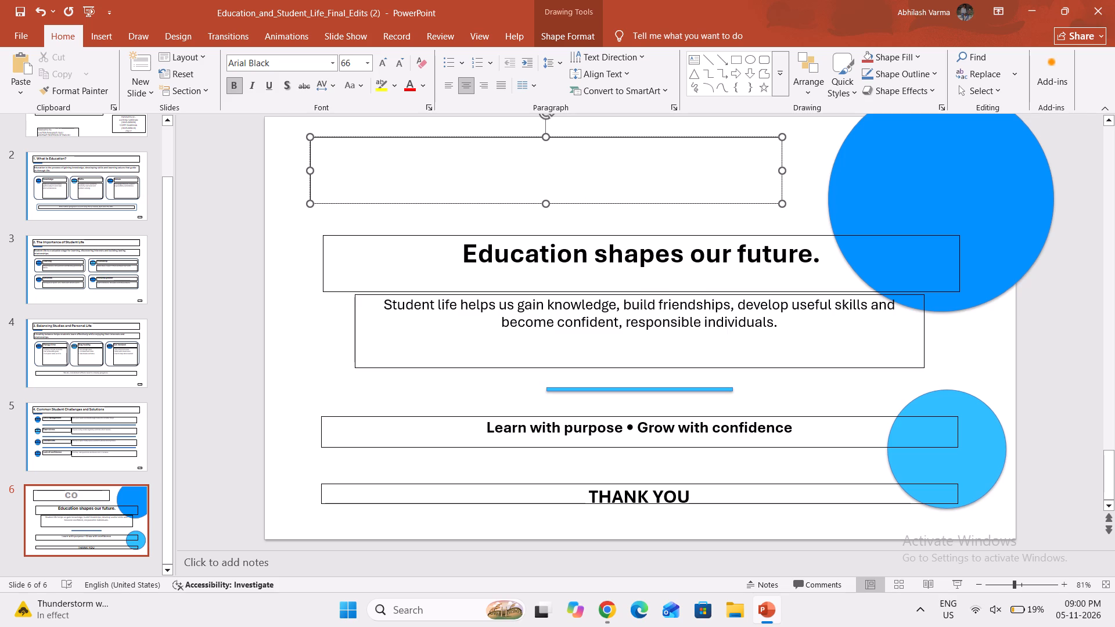
Set the empty heading box's font size to 44 pt and enter the heading CONCLUSION.
left_click(367, 60)
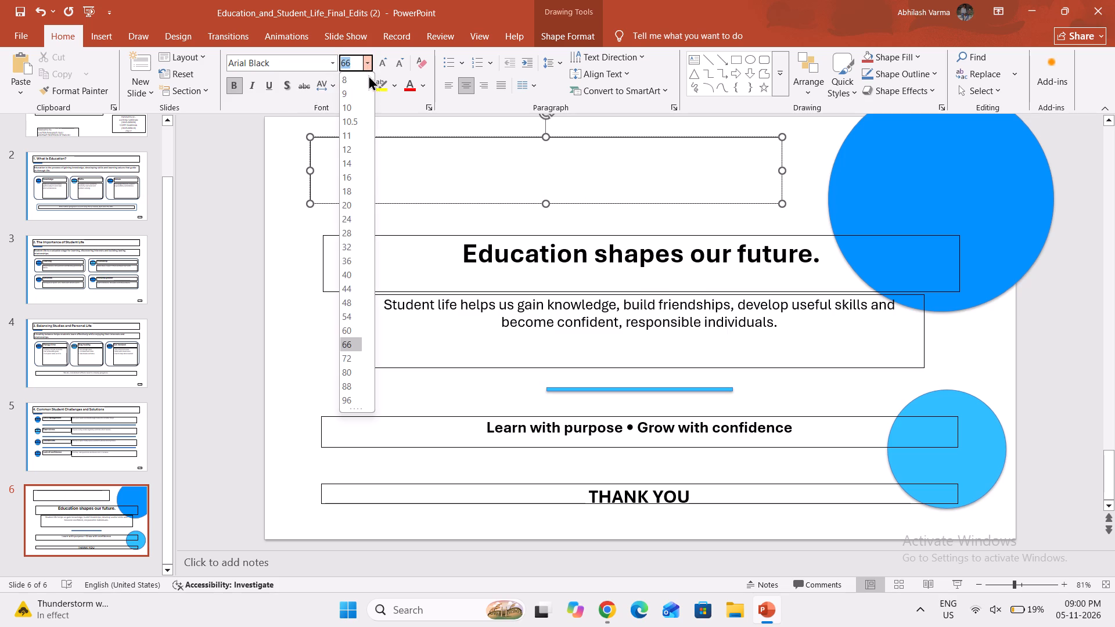
left_click(358, 284)
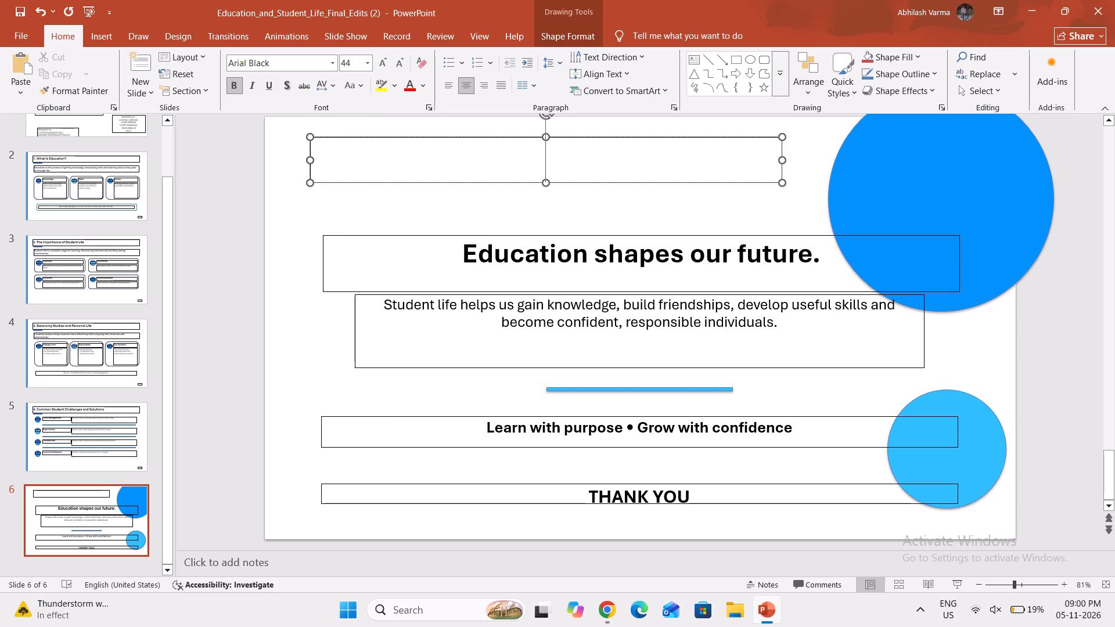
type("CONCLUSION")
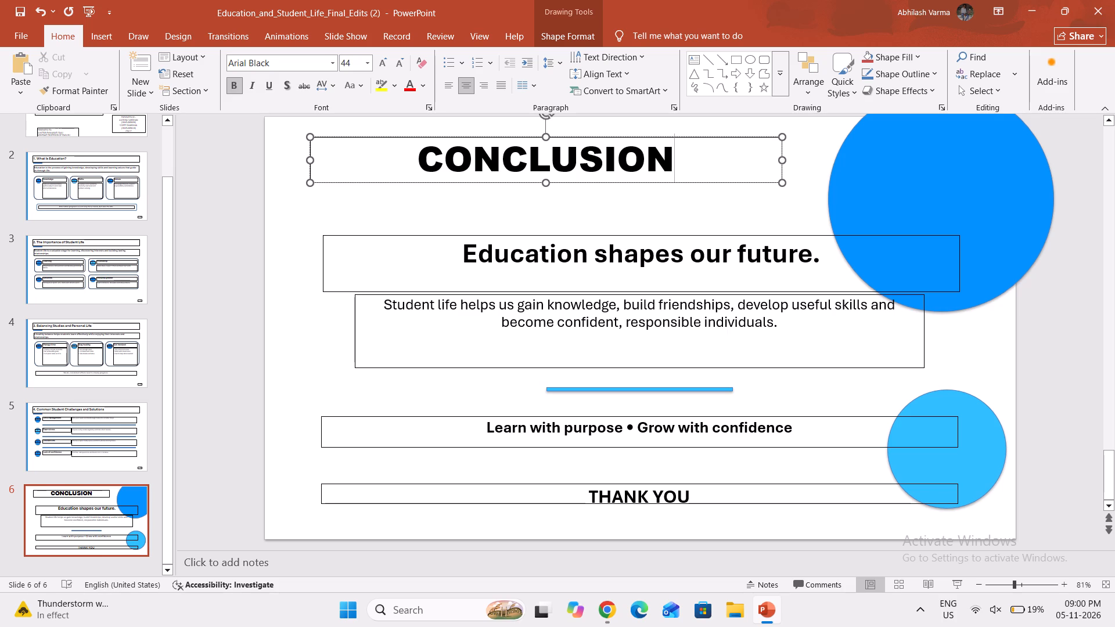
Narrow the CONCLUSION box by about 15 percent from its left side, keeping its right edge fixed.
left_click_drag(312, 162, 349, 163)
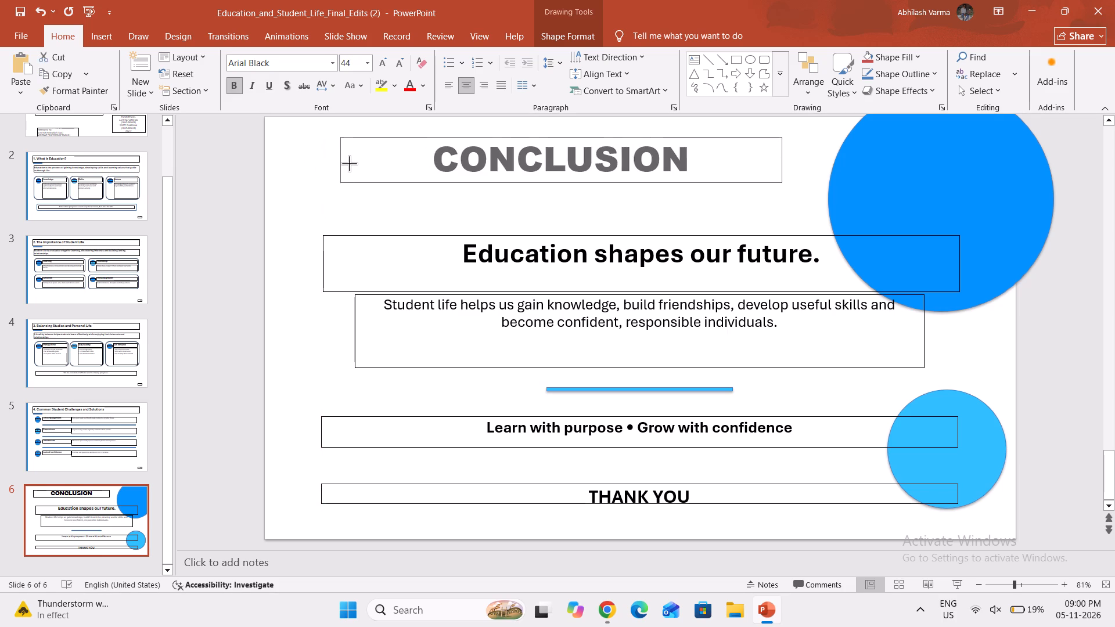
left_click_drag(349, 163, 381, 170)
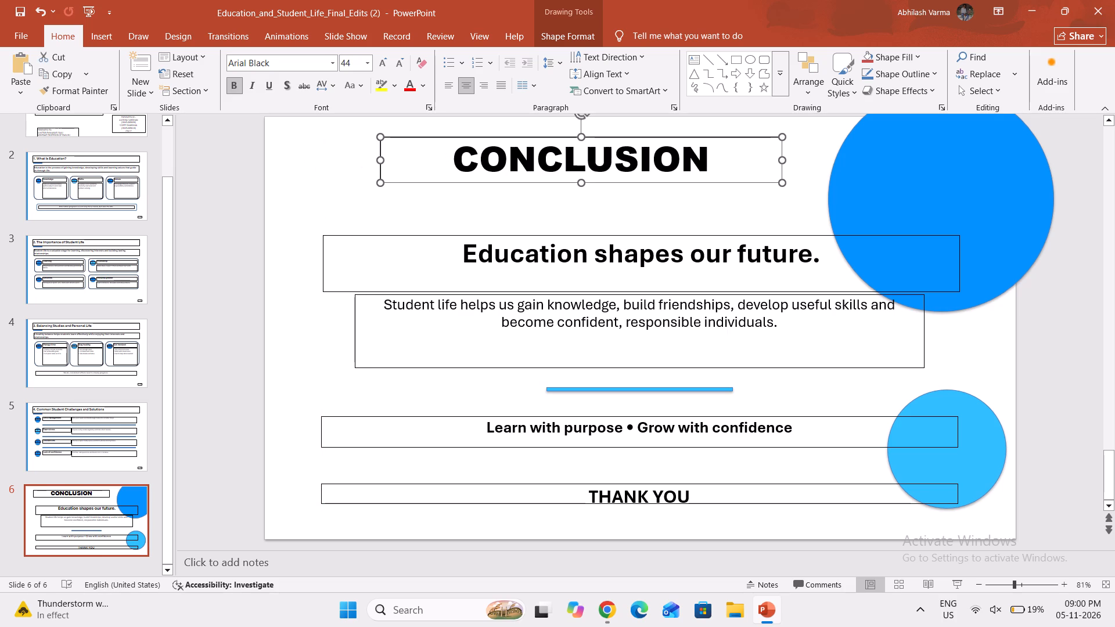
left_click(362, 211)
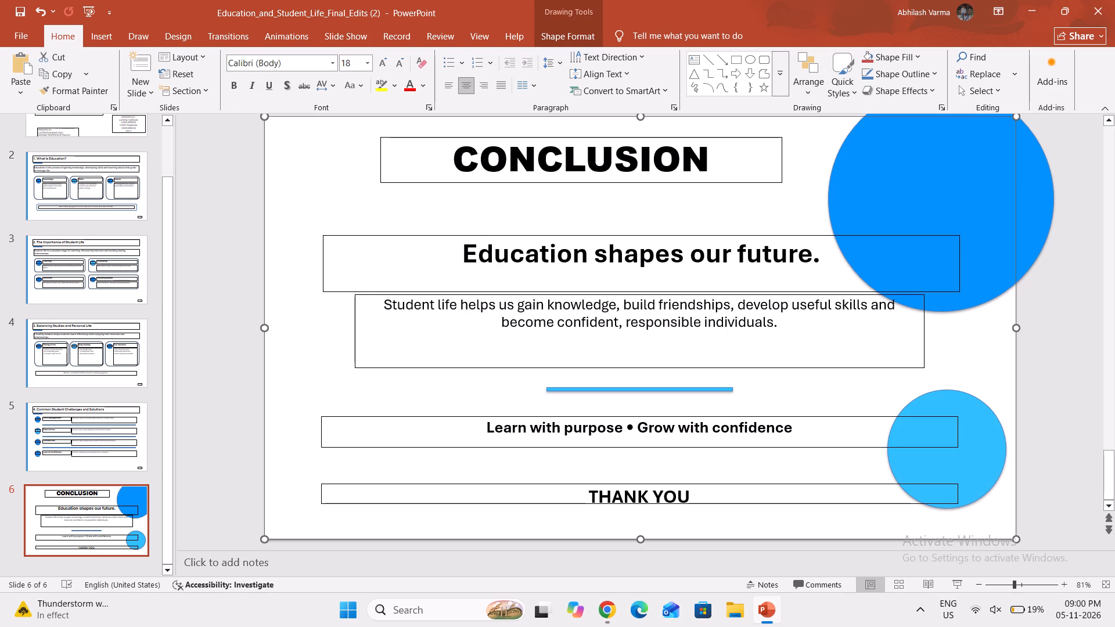
Move the Education shapes our future. box up and slightly left, leaving gaps to the CONCLUSION box above and the paragraph box below.
left_click_drag(433, 251, 433, 233)
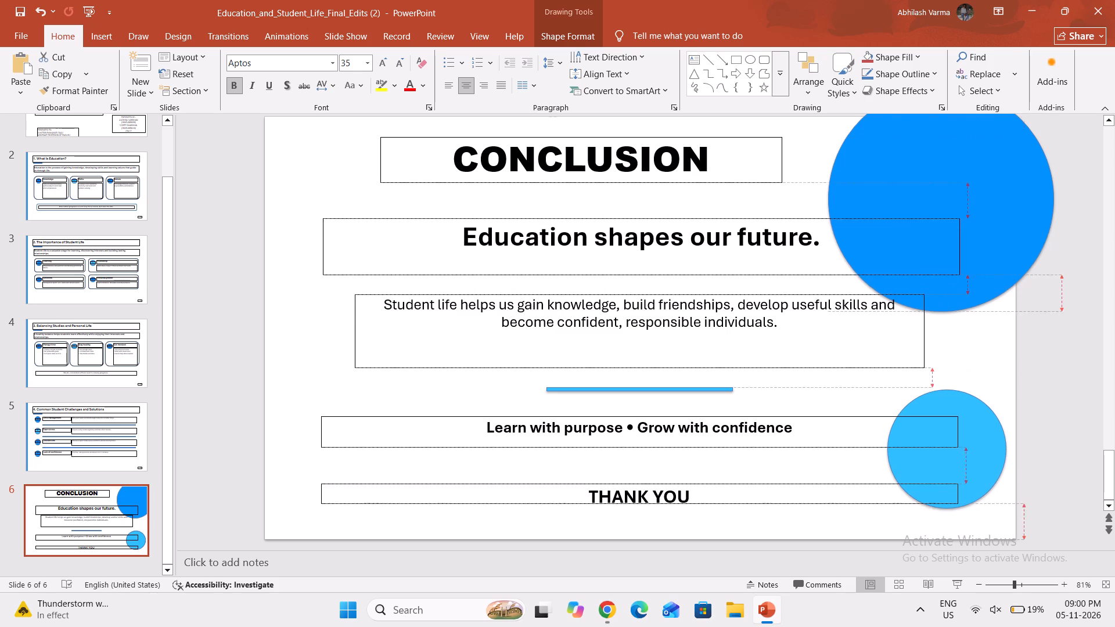
left_click_drag(433, 233, 433, 224)
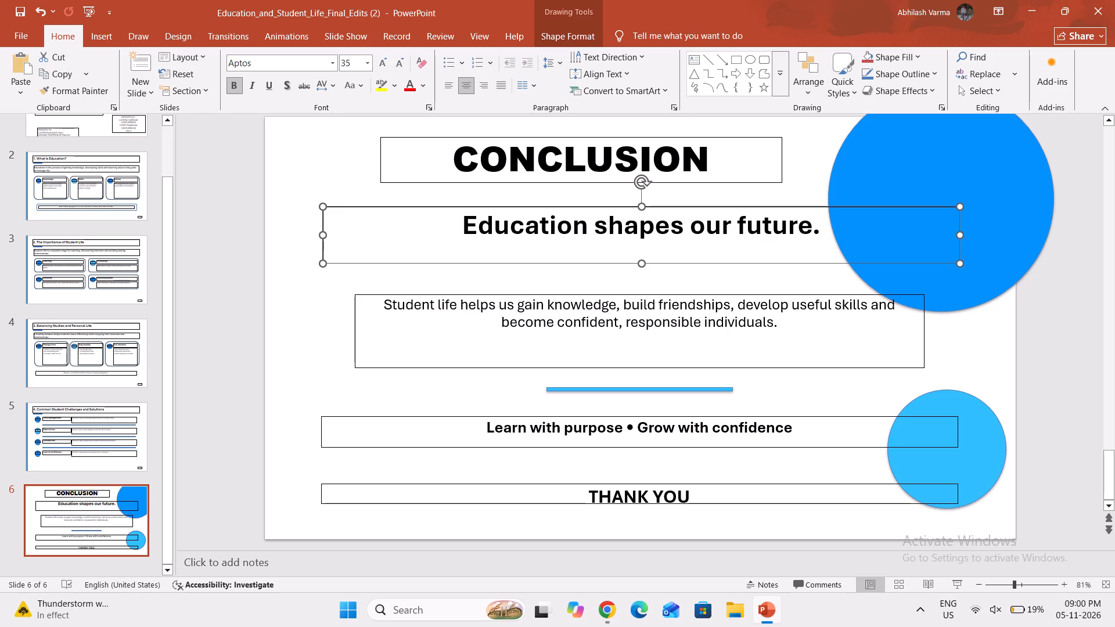
left_click_drag(713, 262, 699, 262)
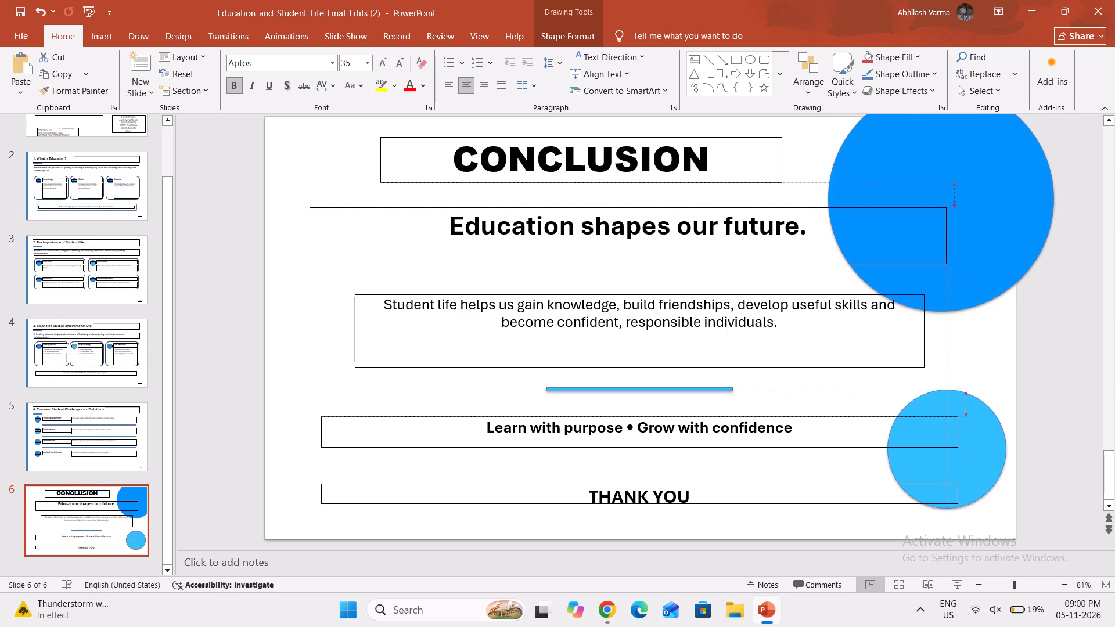
left_click_drag(699, 262, 674, 262)
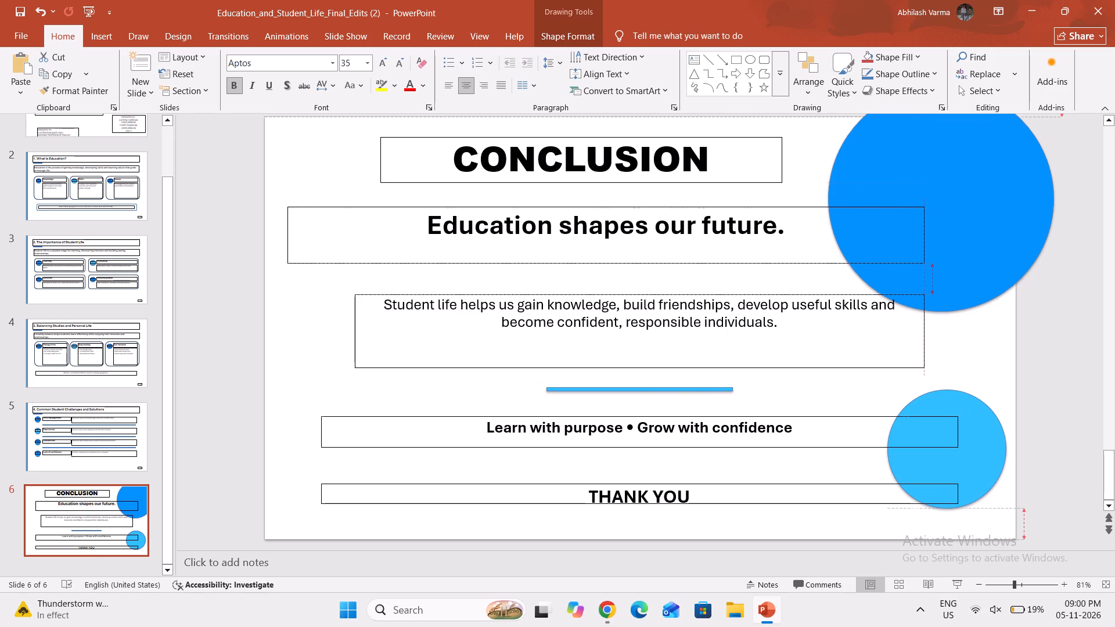
left_click_drag(674, 262, 672, 262)
left_click(670, 273)
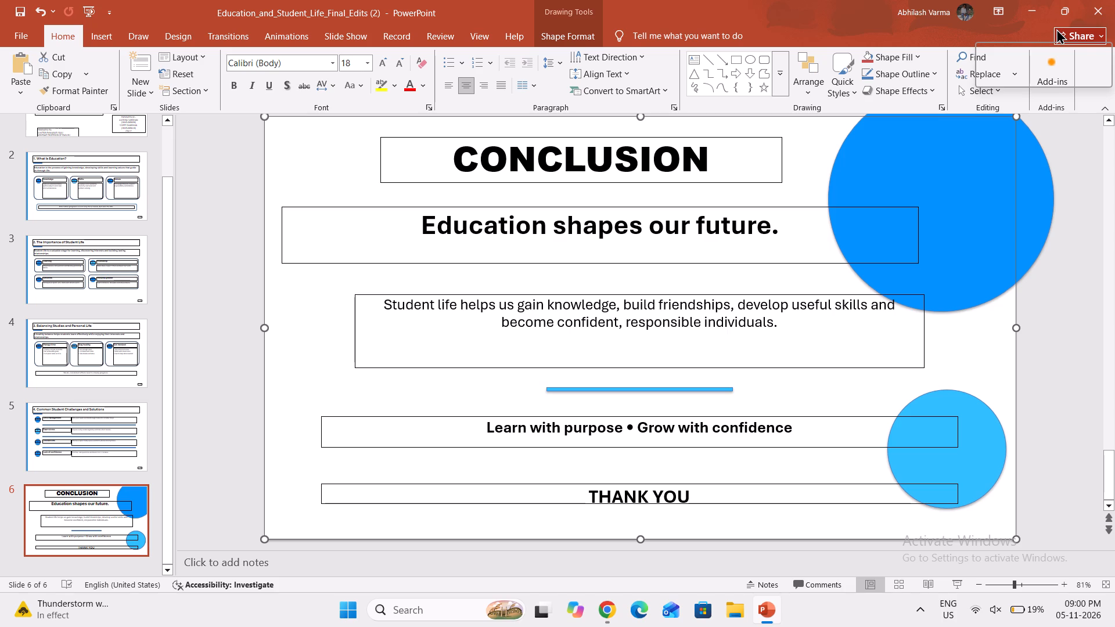
Open the sharing options for the presentation.
left_click_drag(1062, 33, 1063, 38)
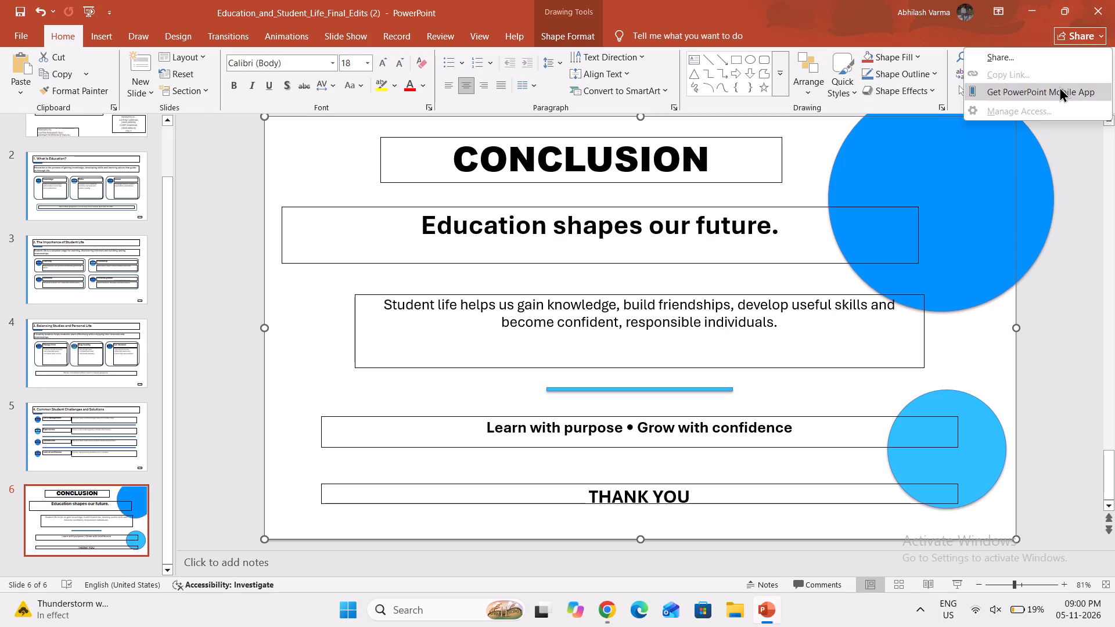
left_click(1027, 59)
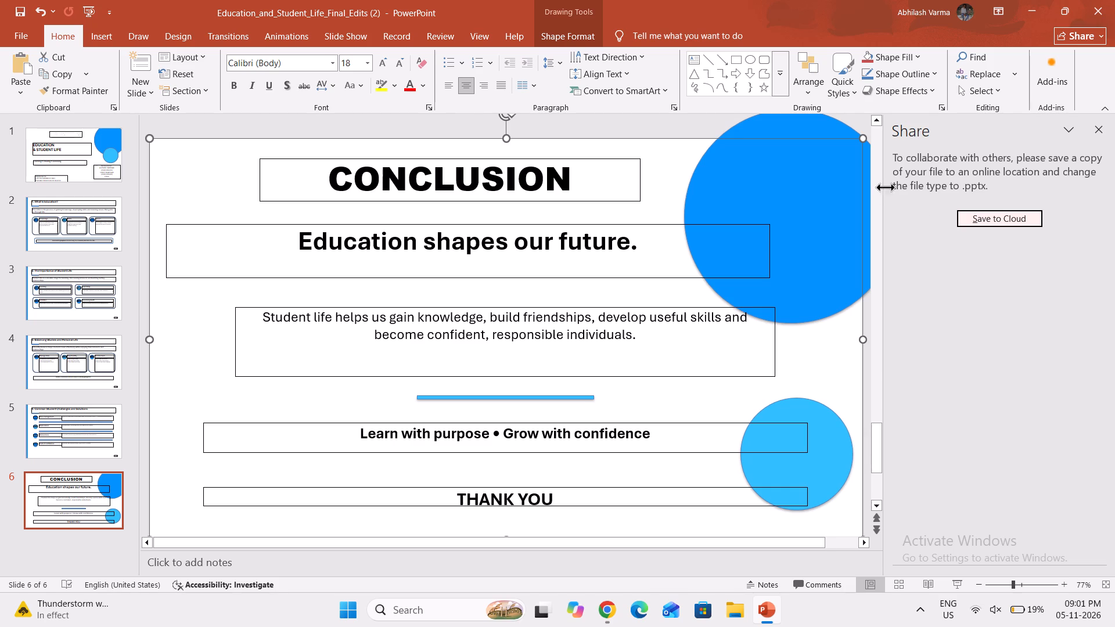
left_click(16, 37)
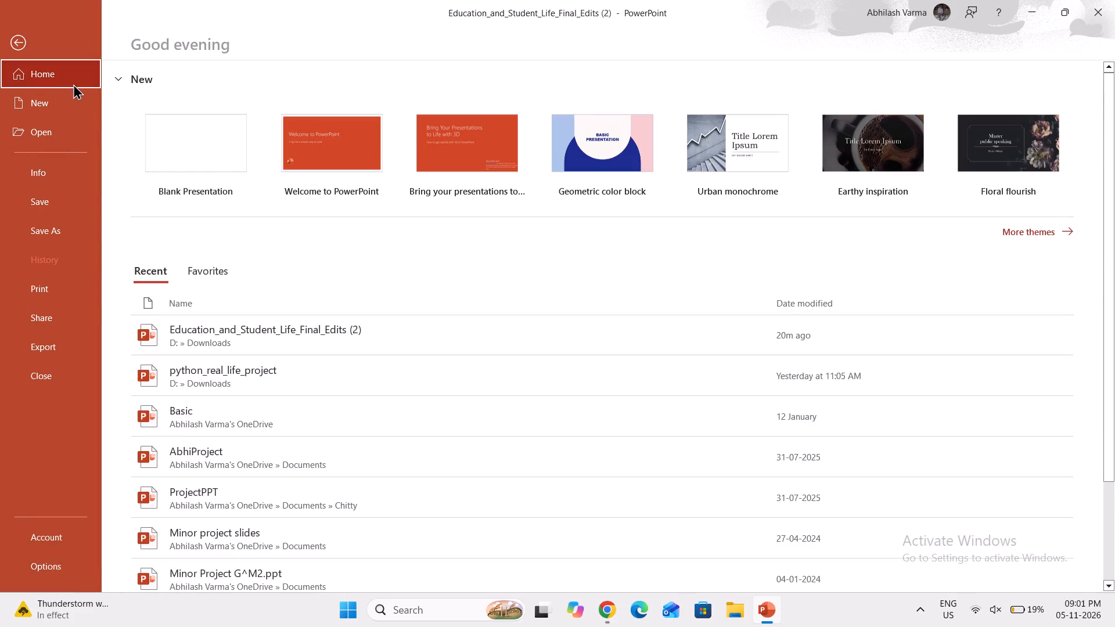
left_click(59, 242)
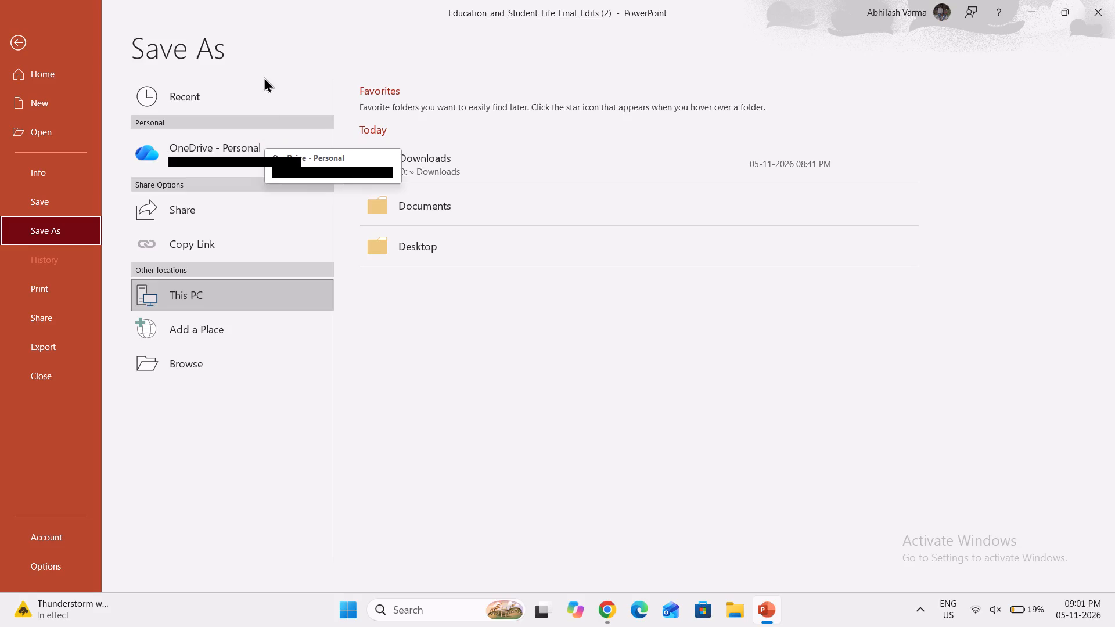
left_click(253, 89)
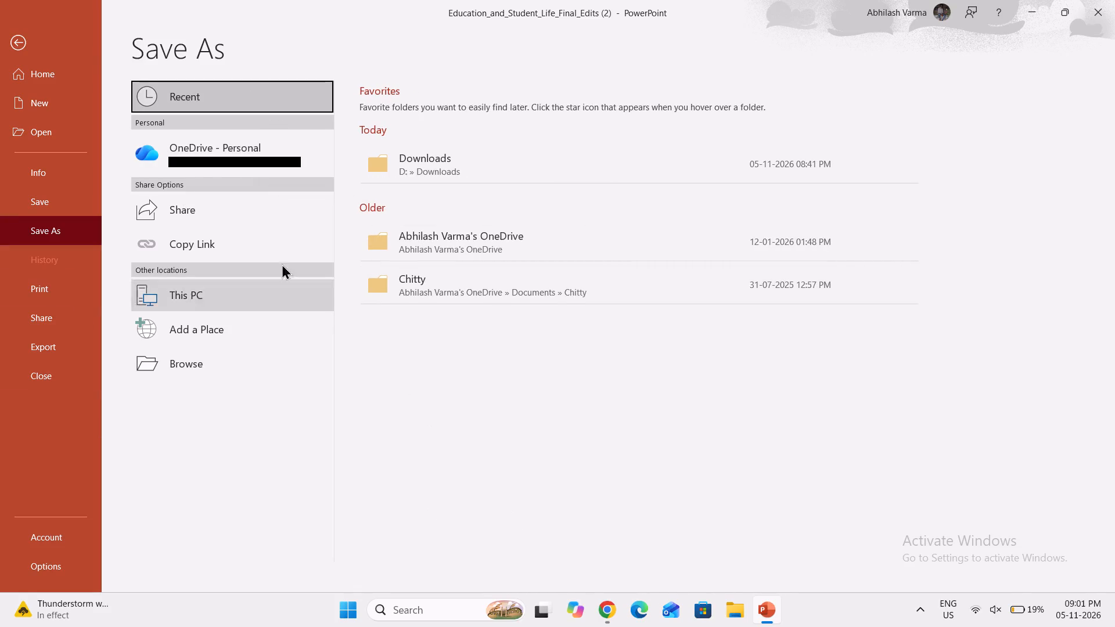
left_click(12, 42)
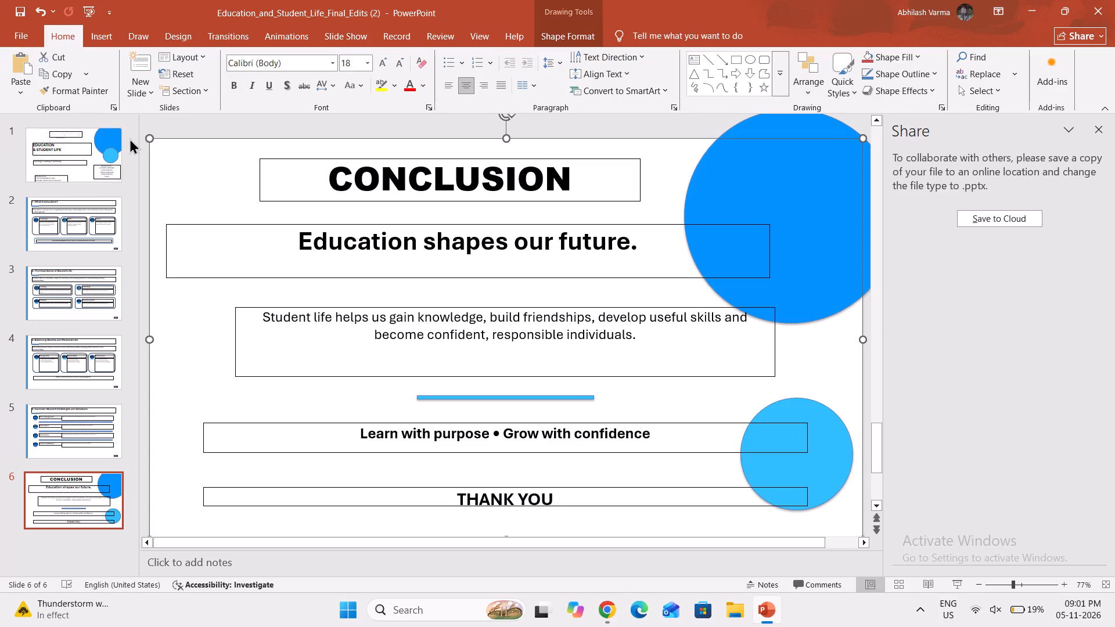
Save a copy of the deck to the cloud as a PowerPoint Presentation in the OneDrive Desktop's python folder, keeping its file name.
left_click(1001, 221)
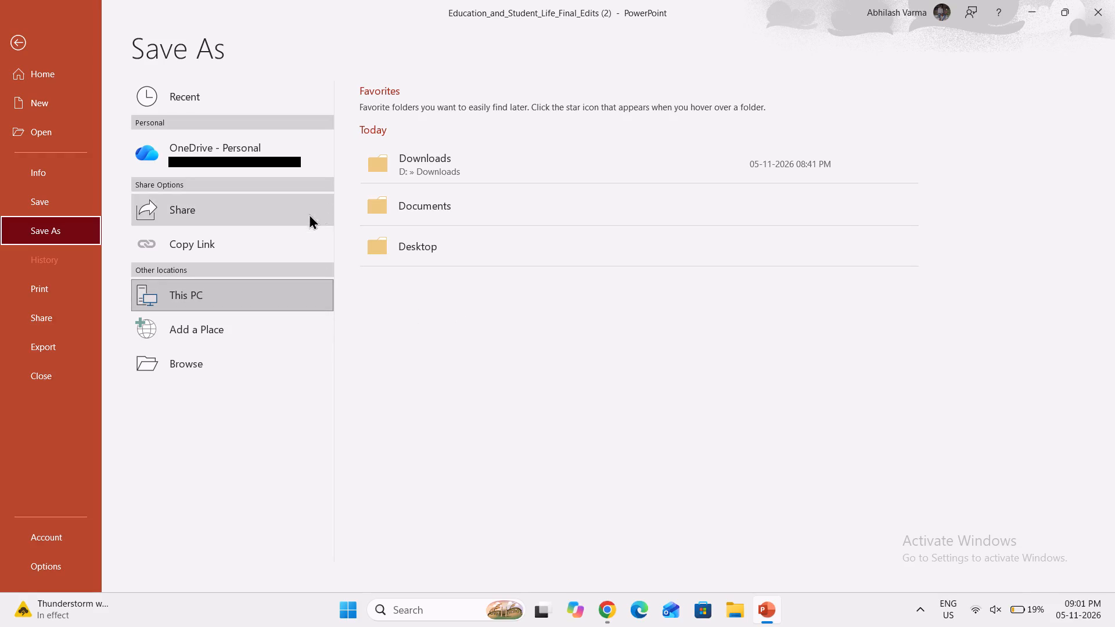
left_click(426, 246)
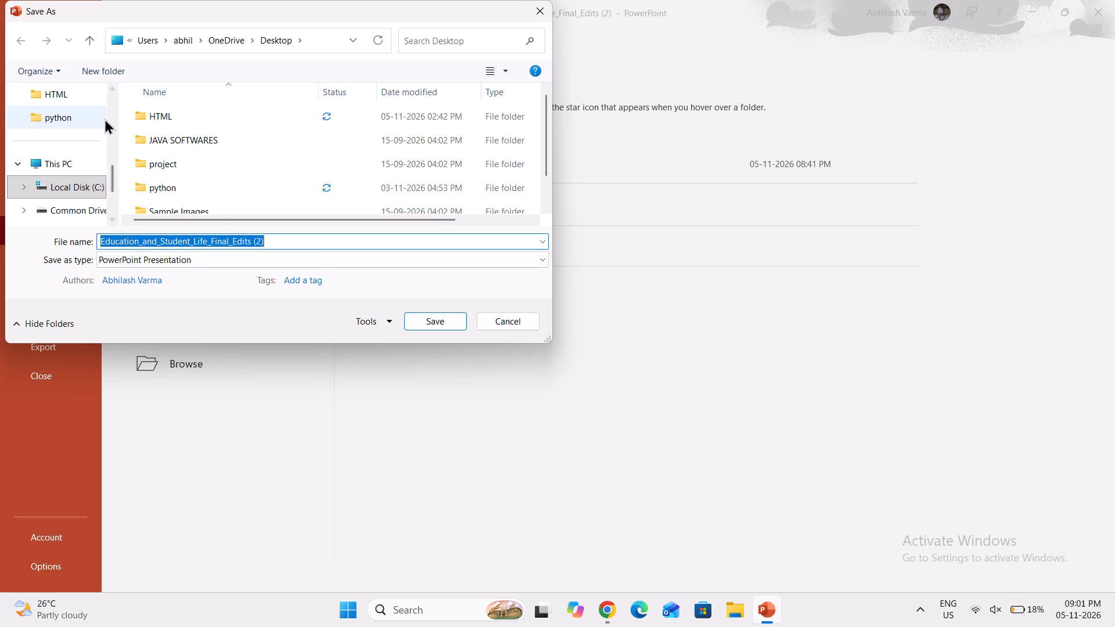
left_click(100, 96)
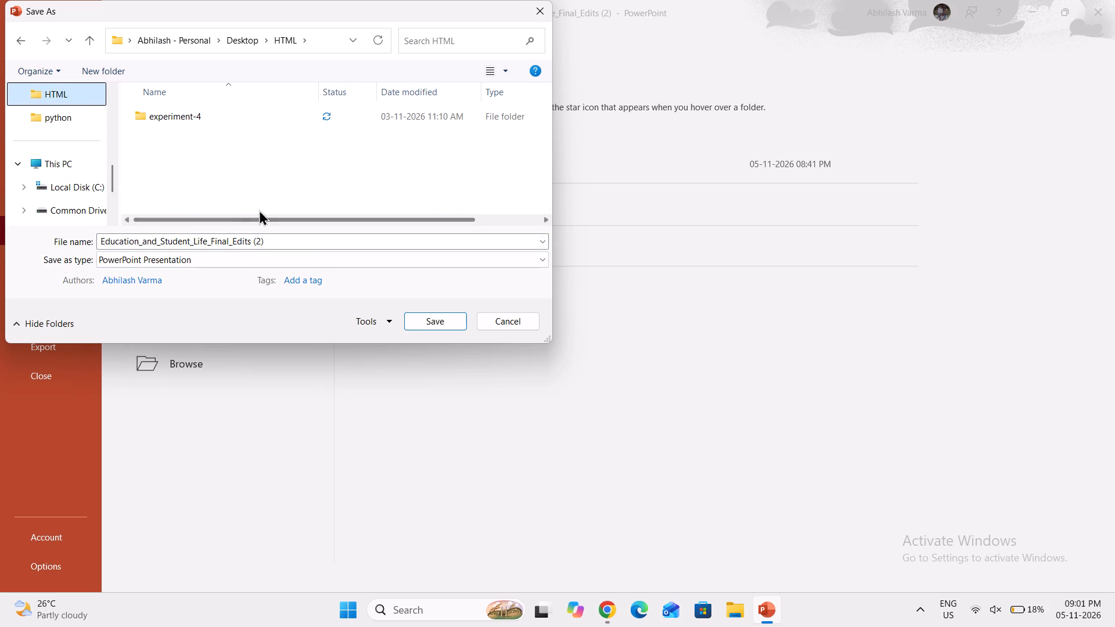
left_click(85, 117)
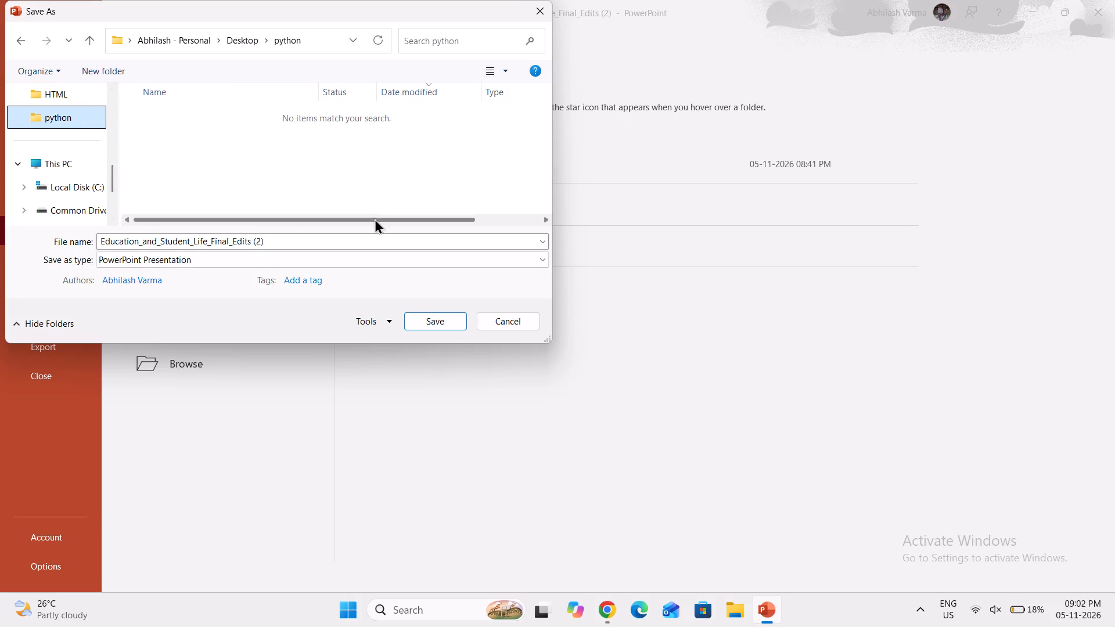
left_click(422, 319)
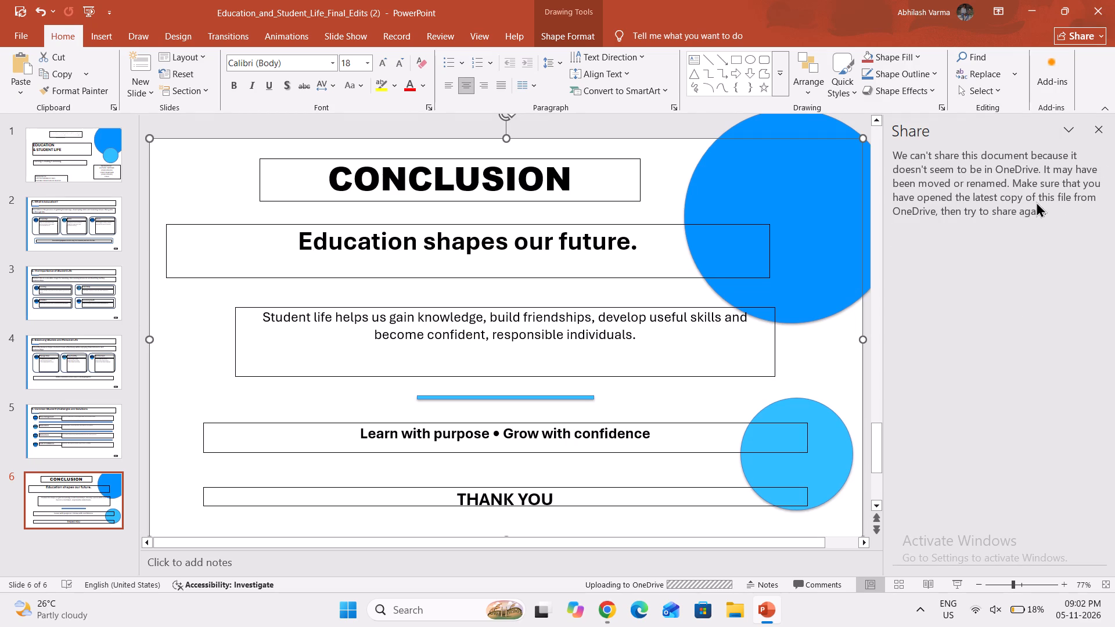
Retry sharing the presentation saved to OneDrive by reopening its sharing options.
left_click(1093, 40)
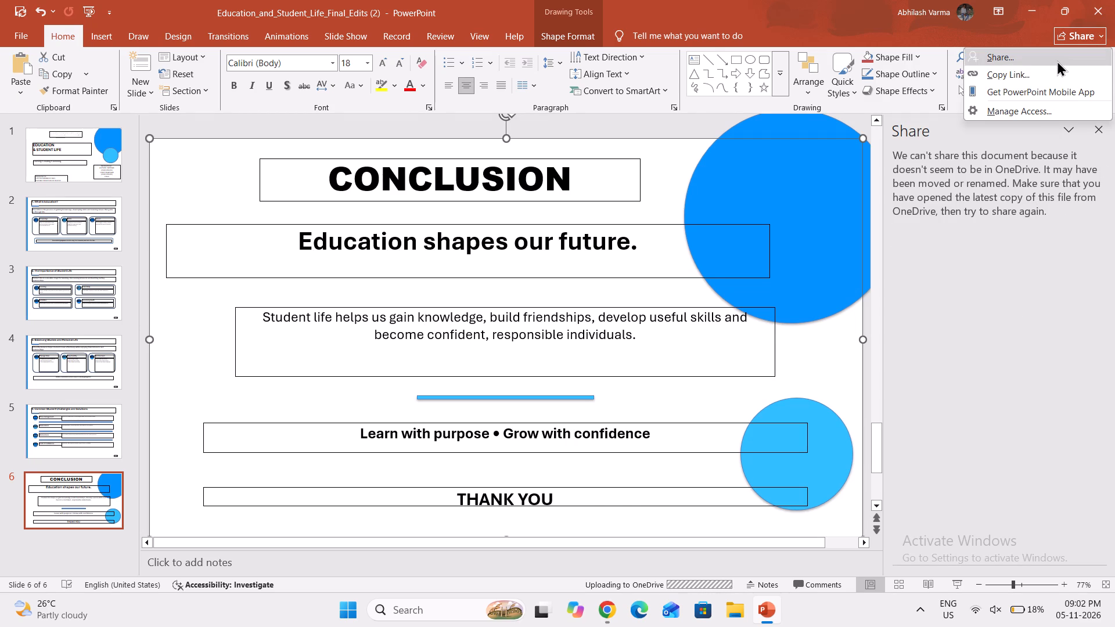
left_click(1057, 60)
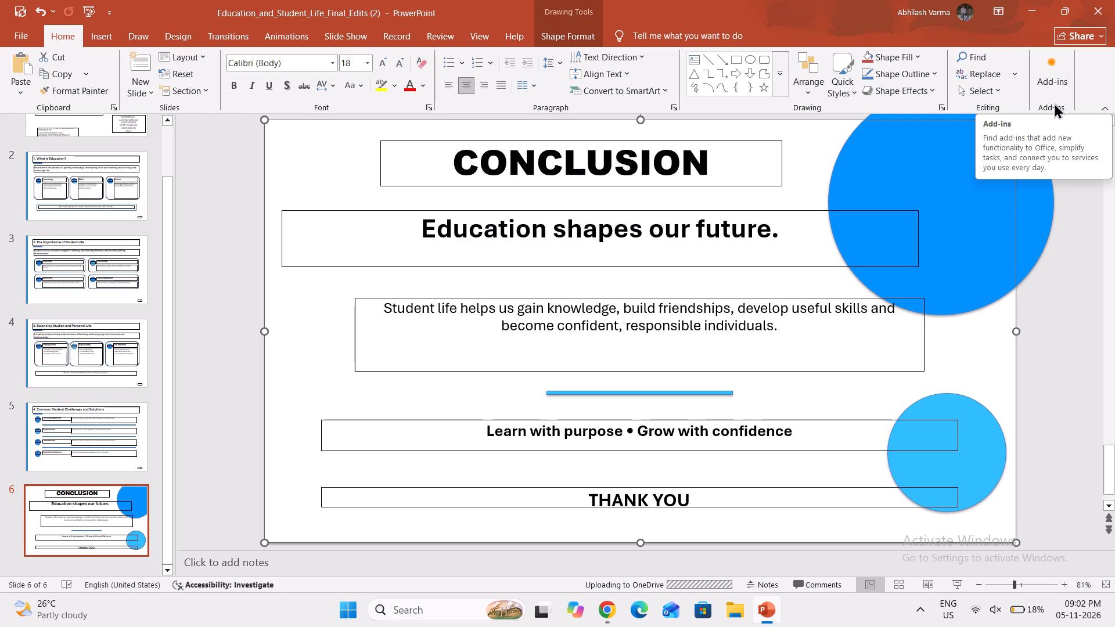
left_click(1066, 37)
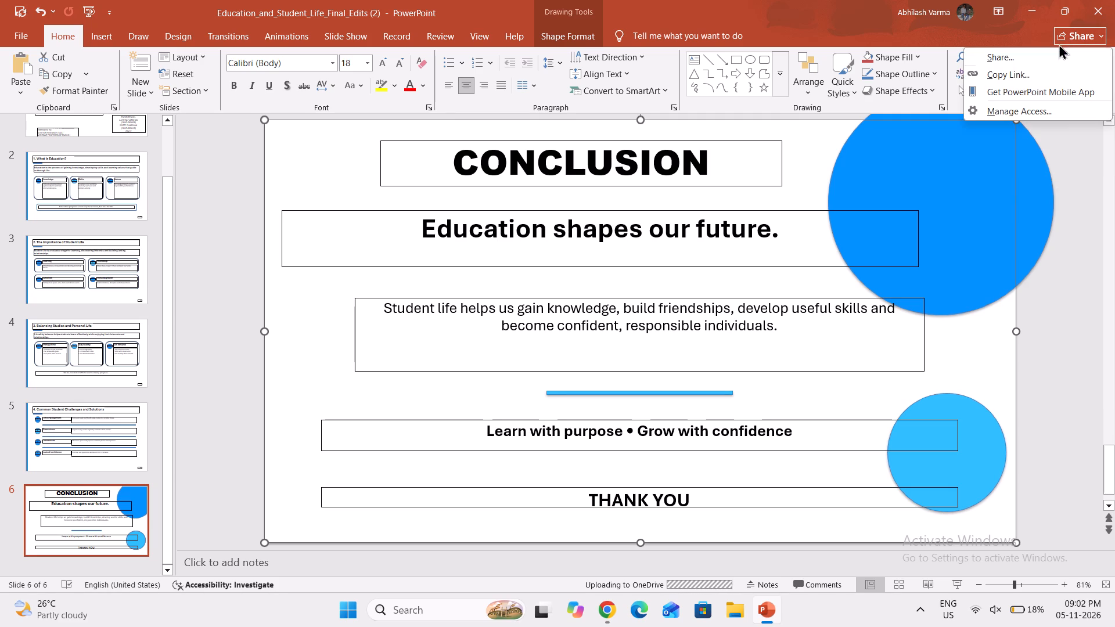
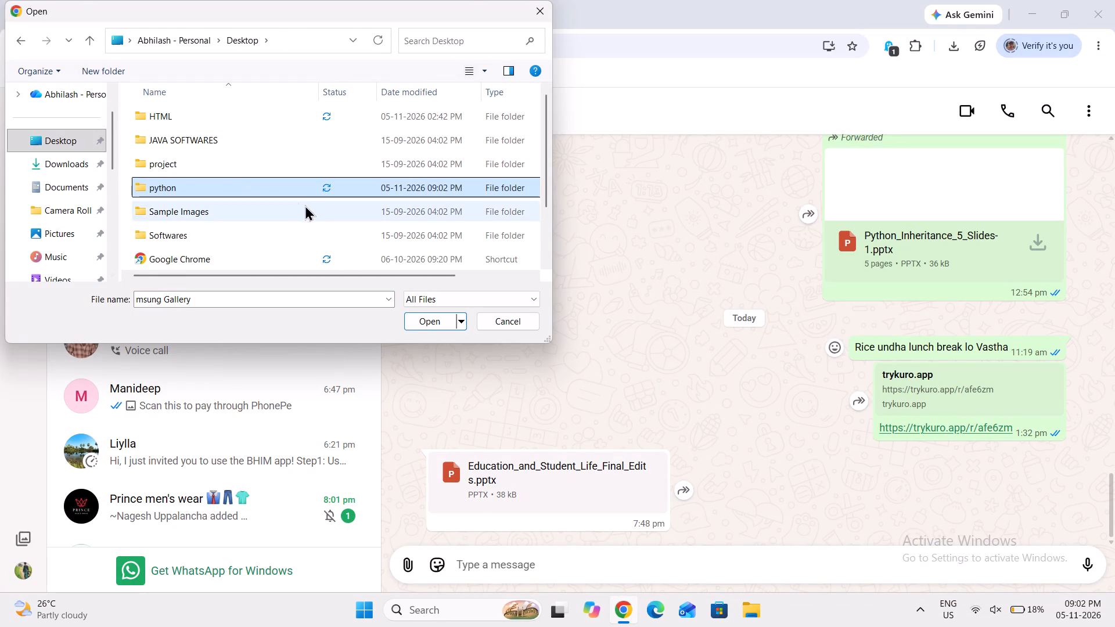
Attach the Education_and_Student_Life_Final_Edits (2) presentation from the Desktop's python folder to the open WhatsApp chat.
left_click(441, 325)
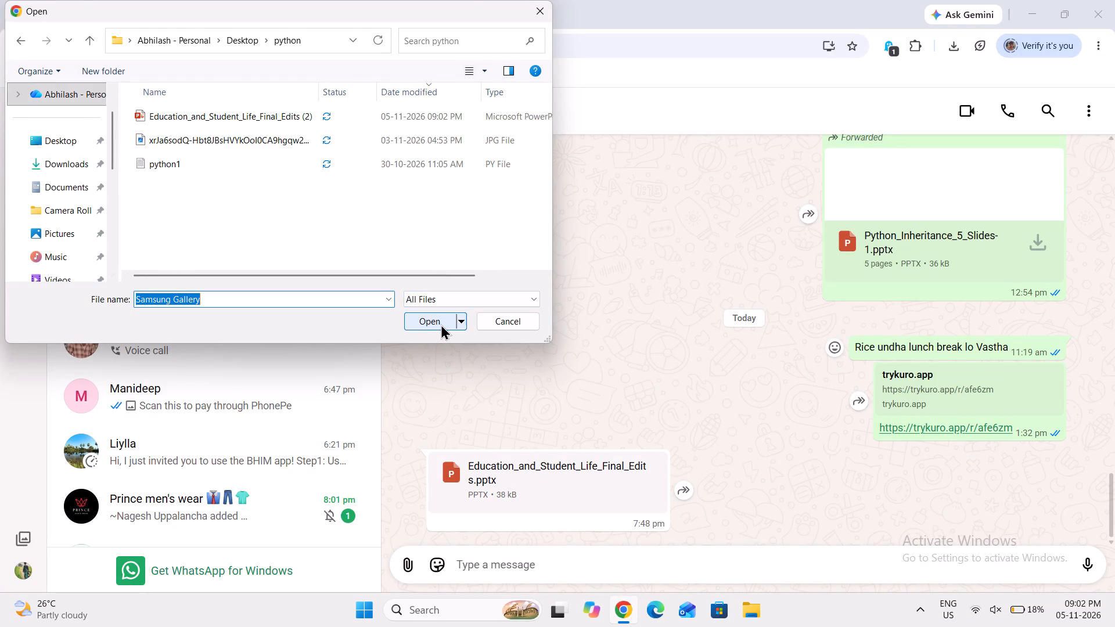
left_click(385, 113)
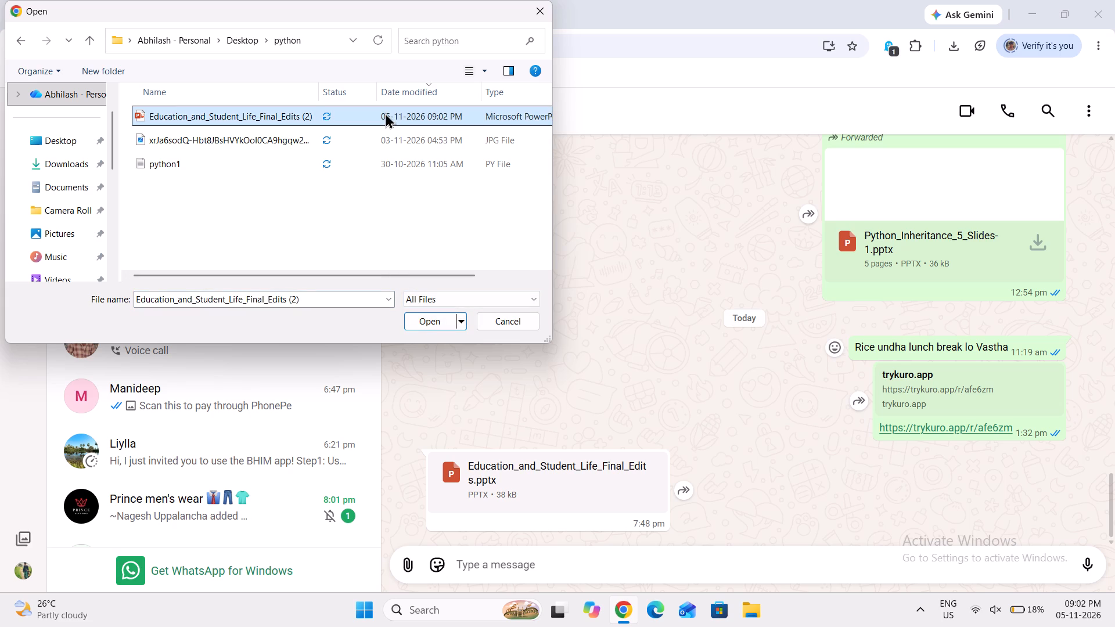
left_click(299, 112)
left_click(441, 321)
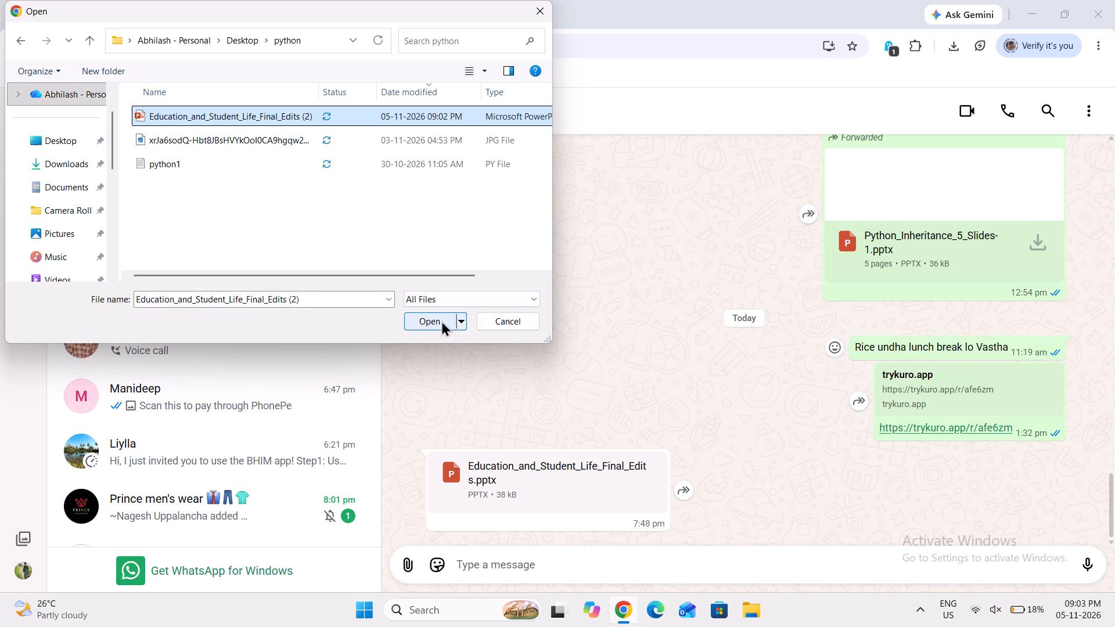